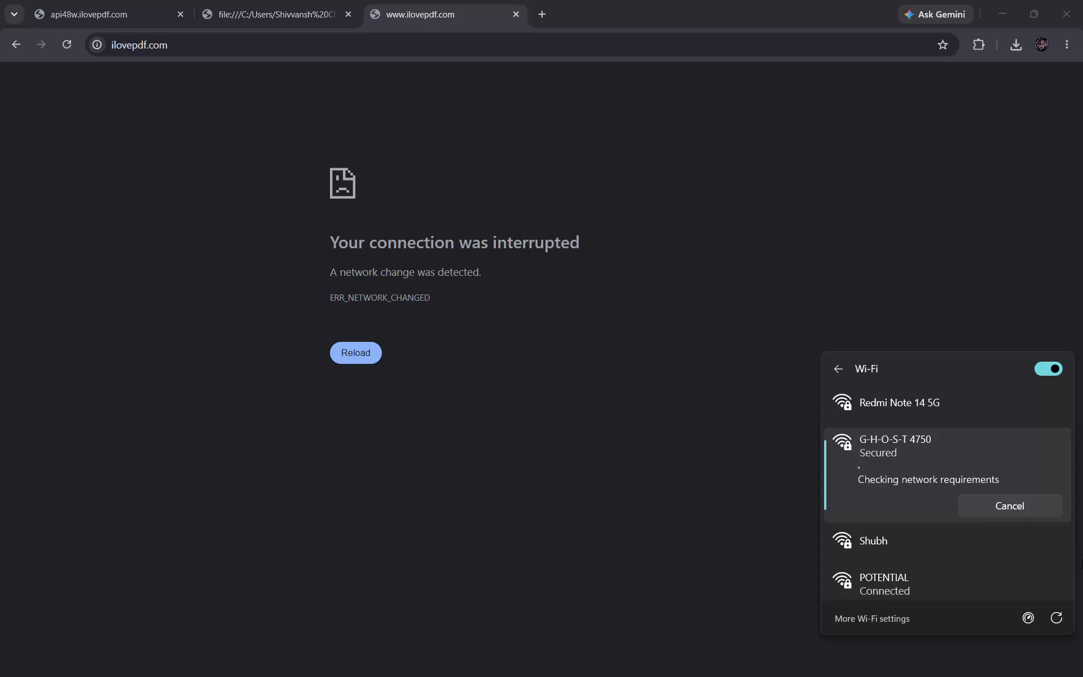
Open the full Wi-Fi settings and expand the list of available networks.
left_click(873, 616)
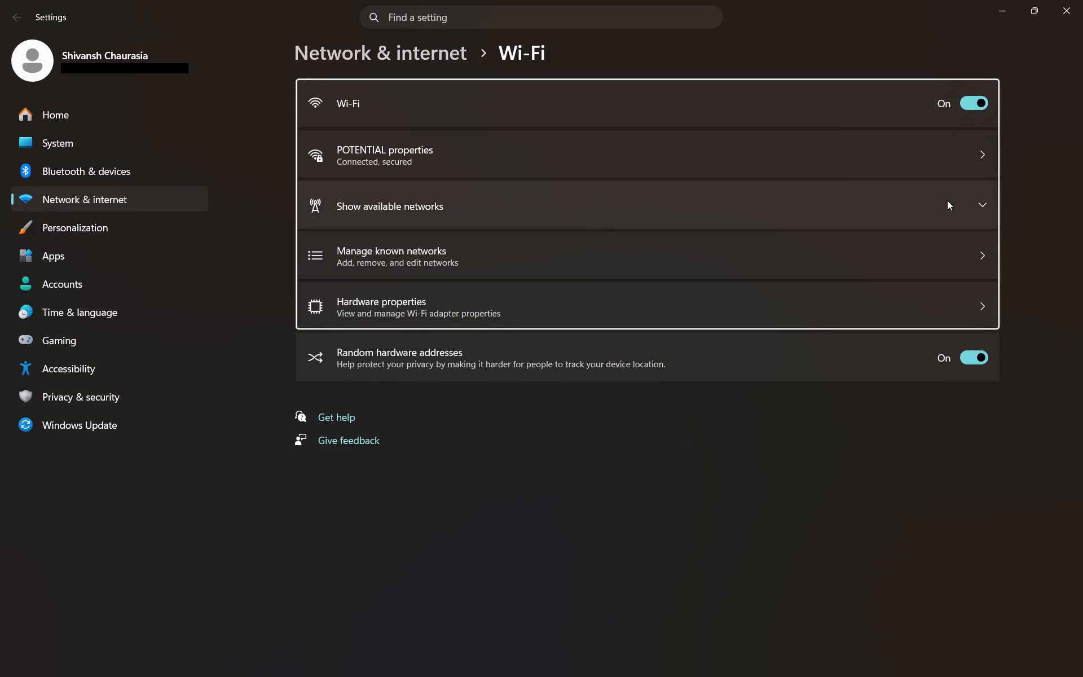
left_click(947, 200)
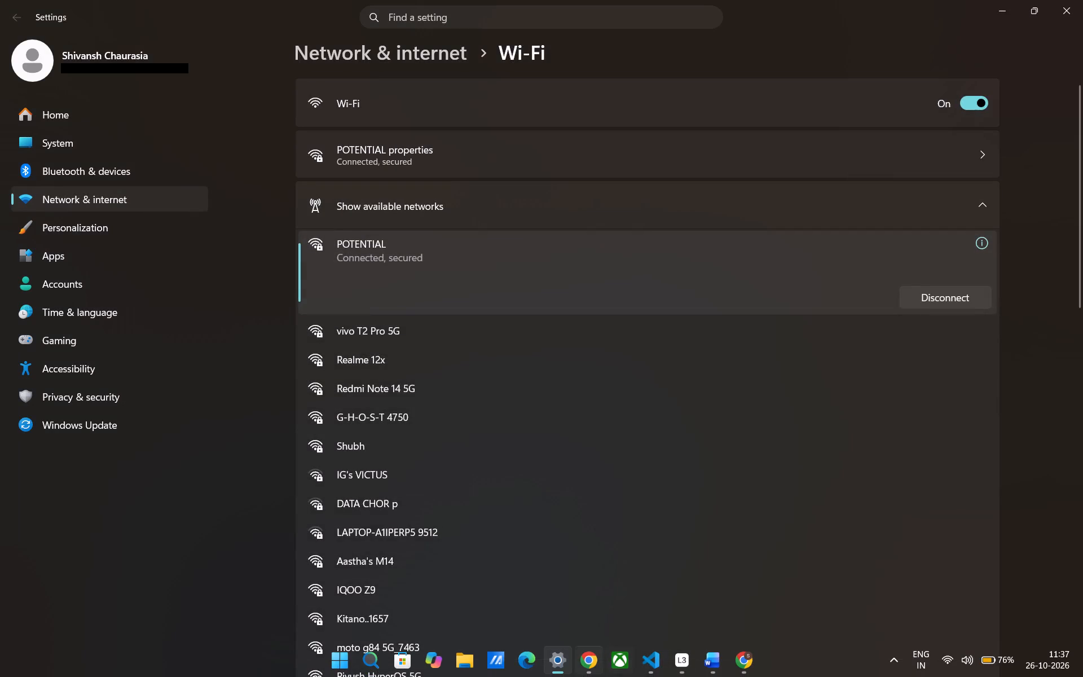
Switch to Chrome, reload the ilovepdf.com page, check the other failed download tab, and minimize the browser.
left_click(583, 674)
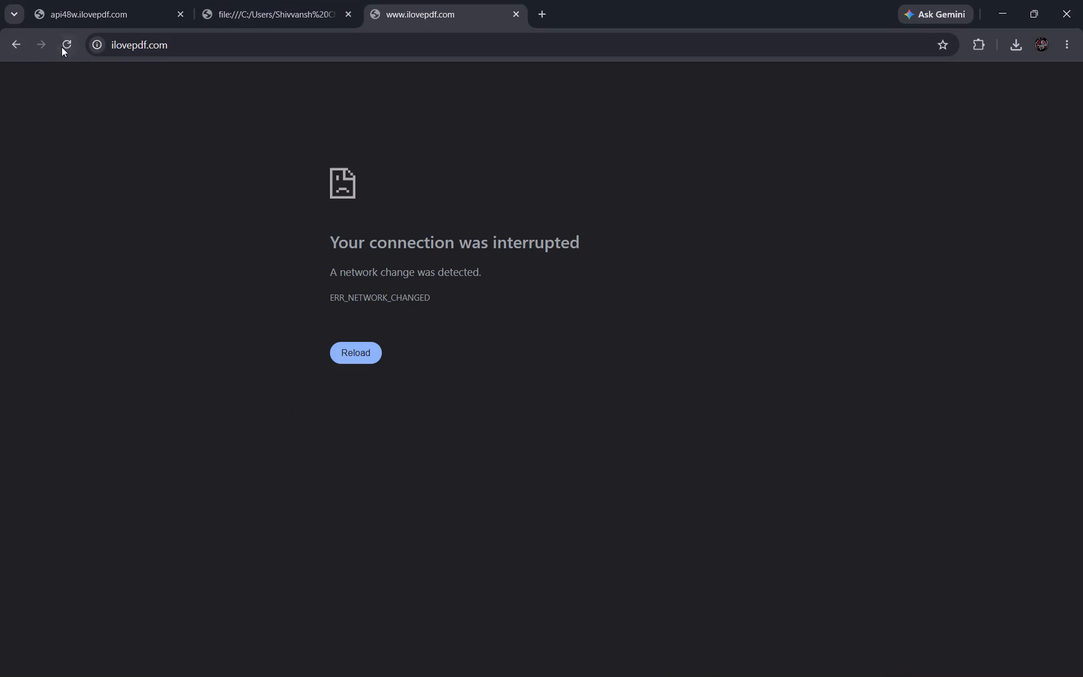
left_click(61, 47)
left_click(223, 0)
left_click(137, 0)
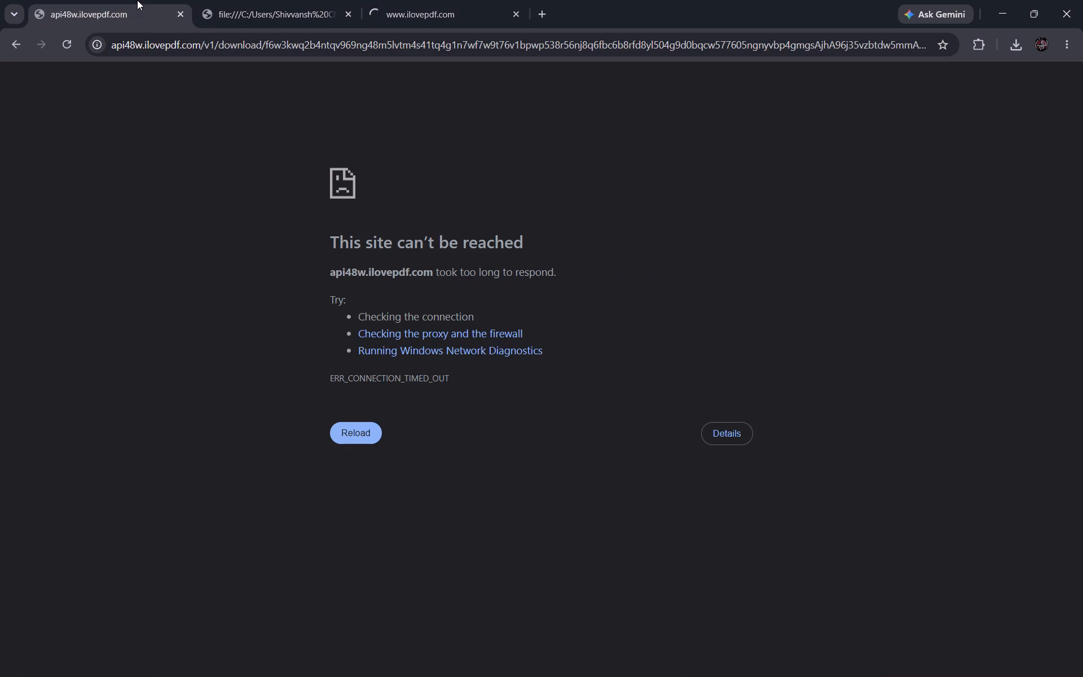
left_click(480, 0)
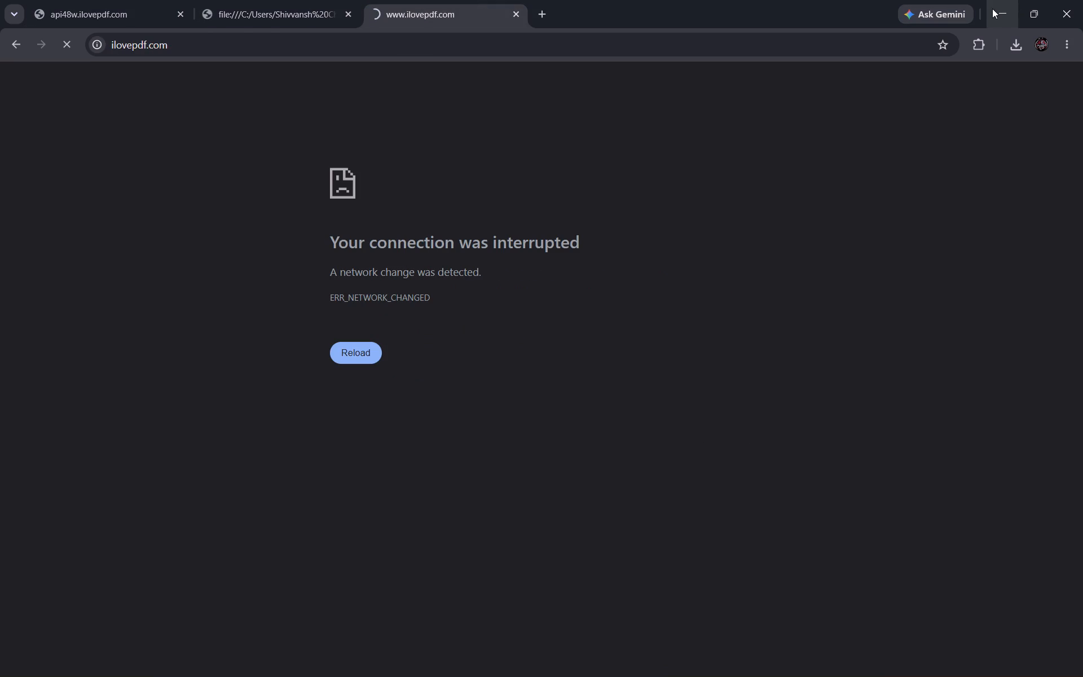
left_click(993, 7)
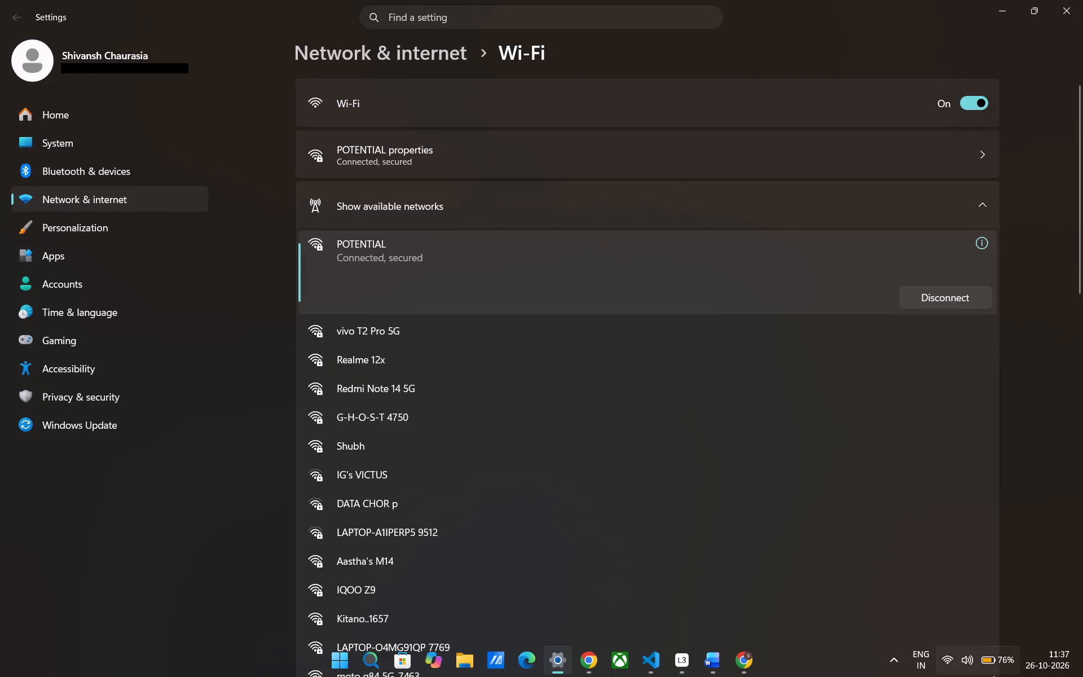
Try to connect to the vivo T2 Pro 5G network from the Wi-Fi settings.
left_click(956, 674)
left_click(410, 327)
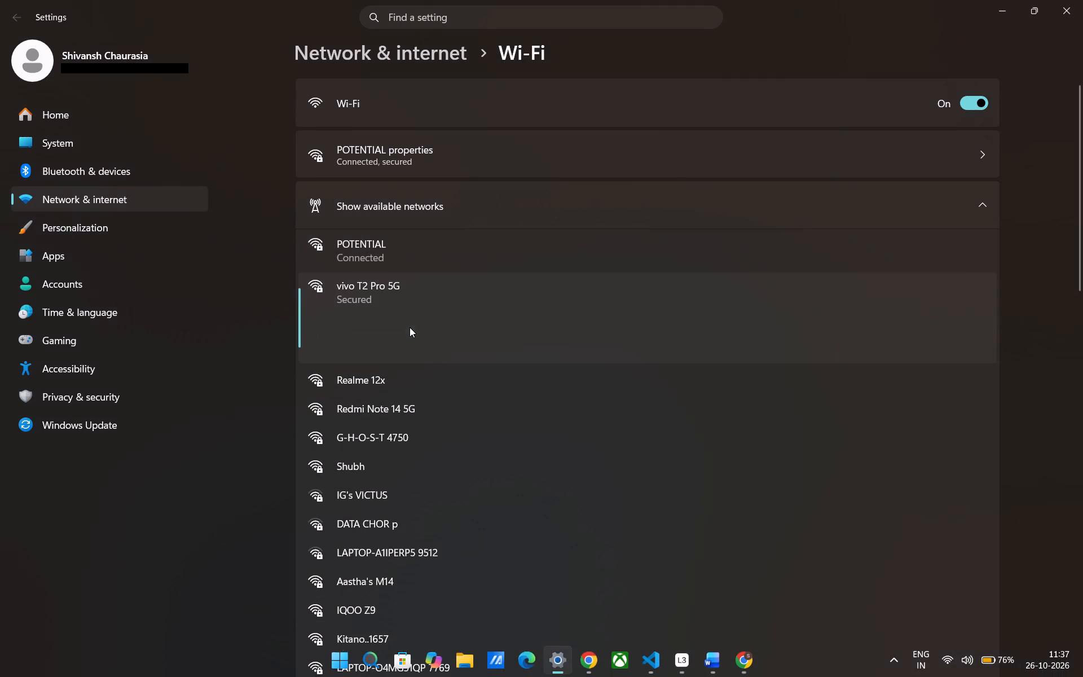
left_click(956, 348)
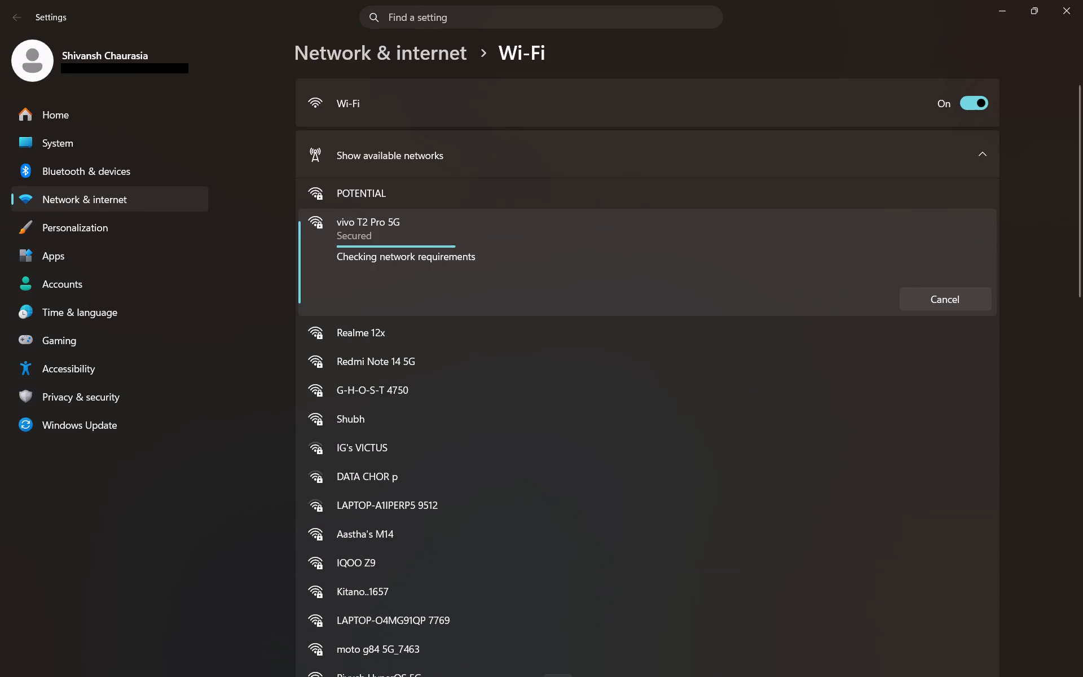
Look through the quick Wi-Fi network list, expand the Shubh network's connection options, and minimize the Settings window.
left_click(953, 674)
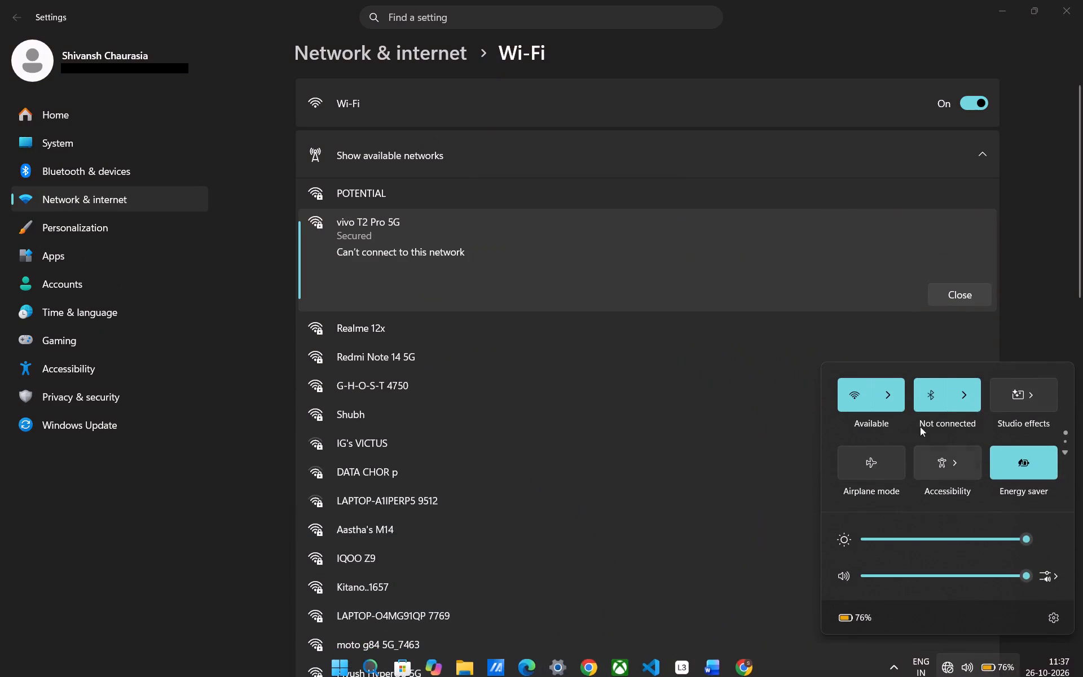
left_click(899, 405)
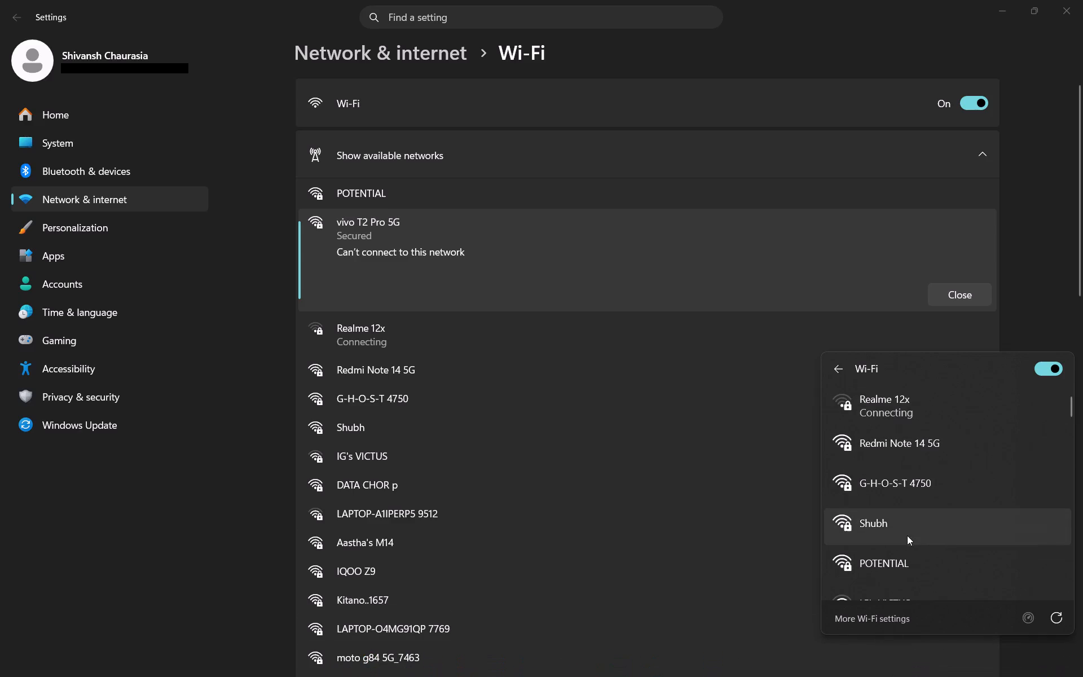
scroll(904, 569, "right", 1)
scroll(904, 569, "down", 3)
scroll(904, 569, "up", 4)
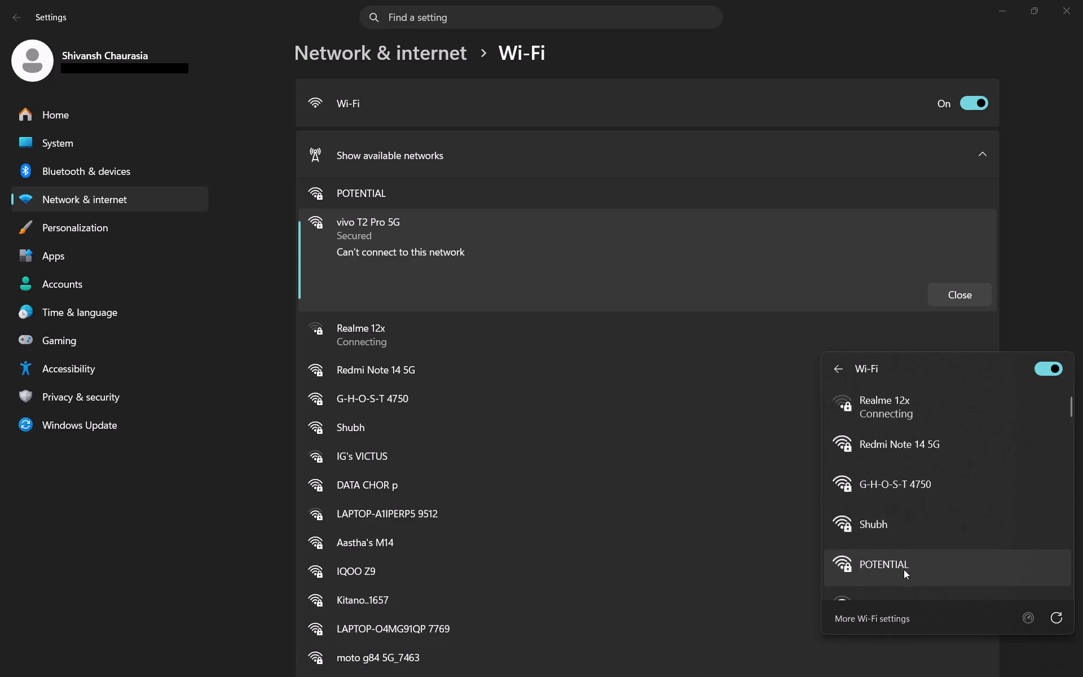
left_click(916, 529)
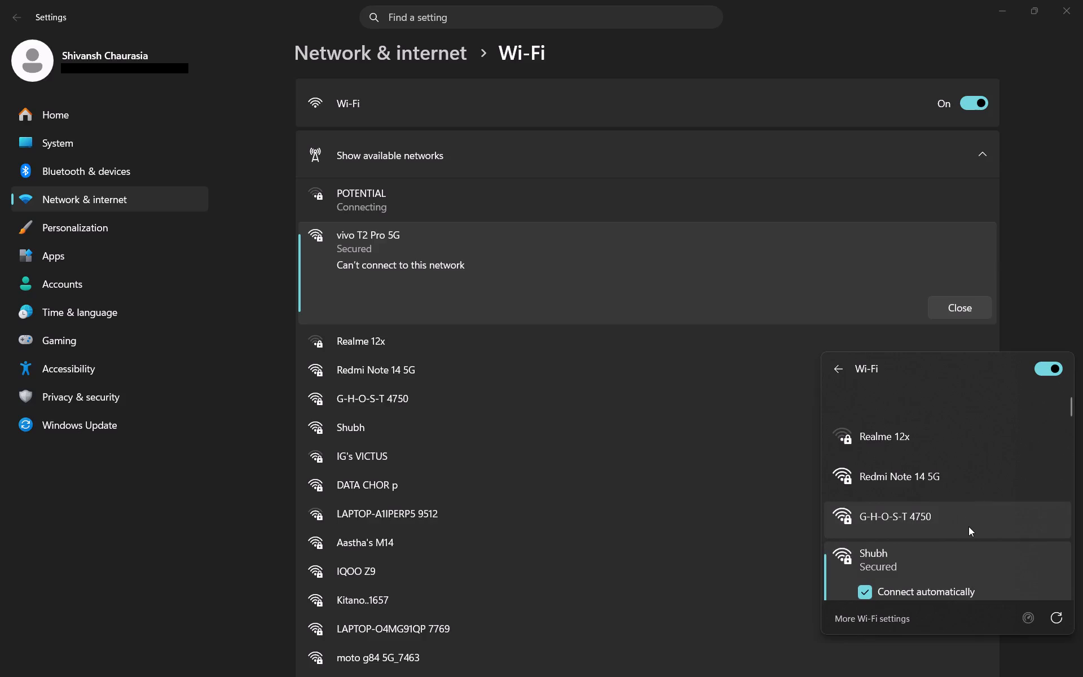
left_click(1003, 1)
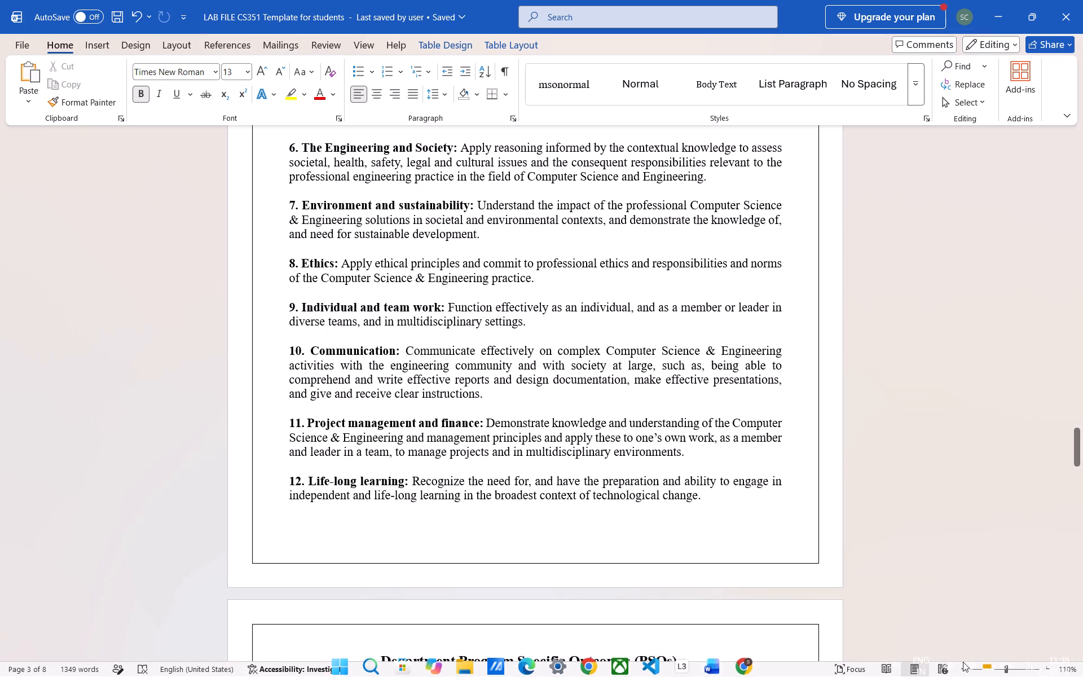
Switch to Chrome and search for "i love pdf text to pdf" in a new tab.
left_click(585, 660)
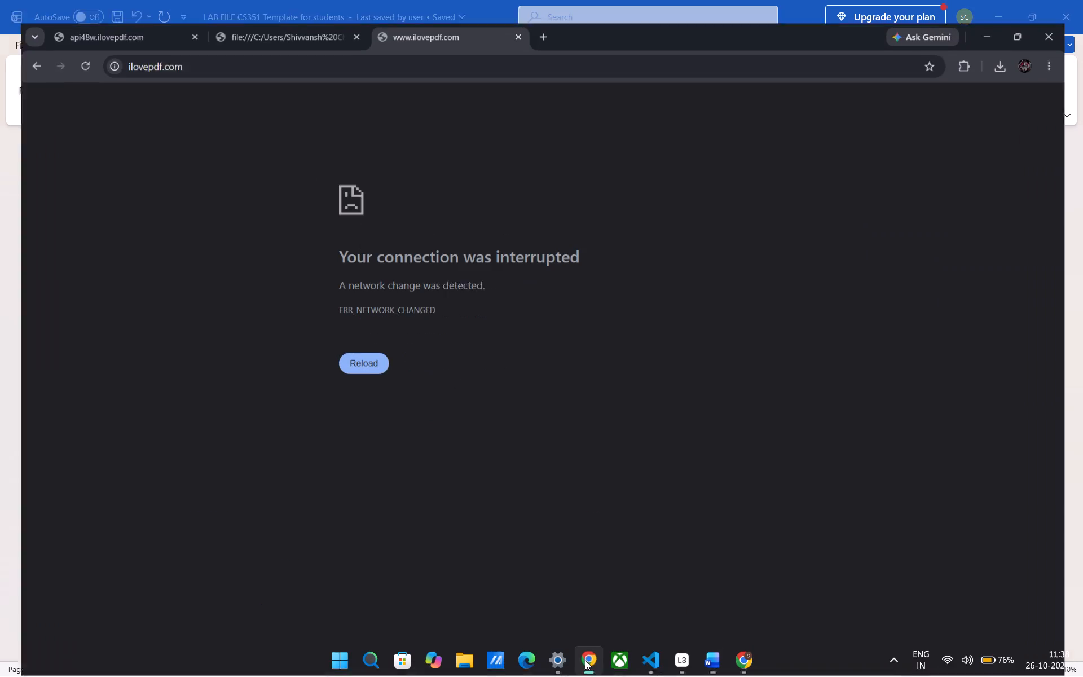
left_click(552, 8)
left_click_drag(552, 8, 430, 28)
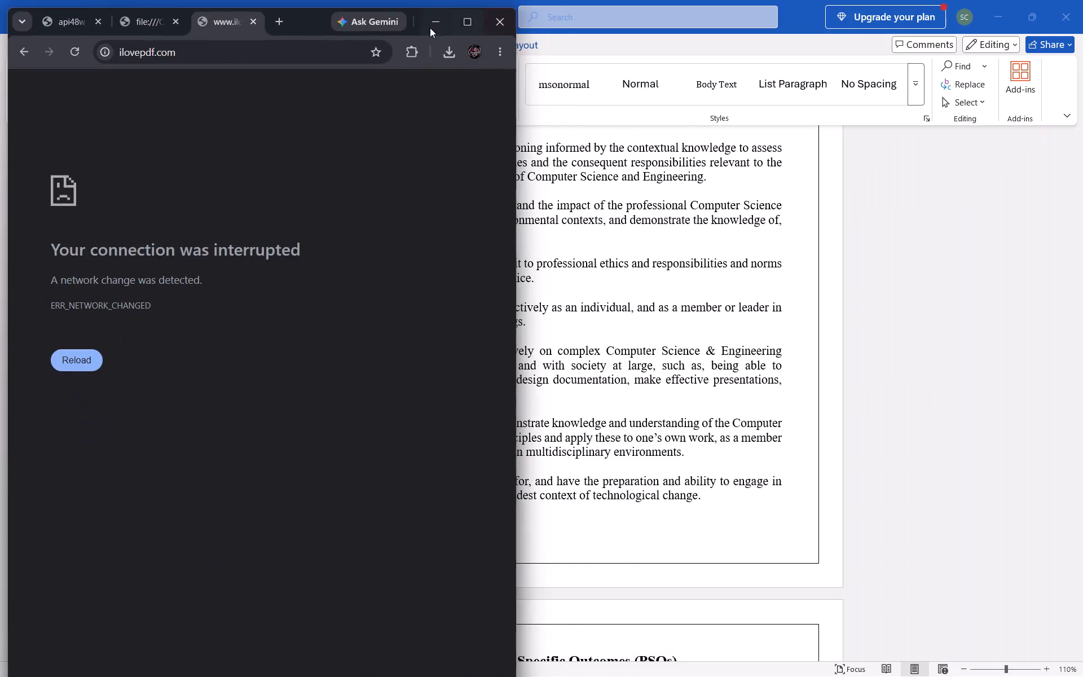
left_click_drag(430, 28, 284, 26)
left_click(284, 26)
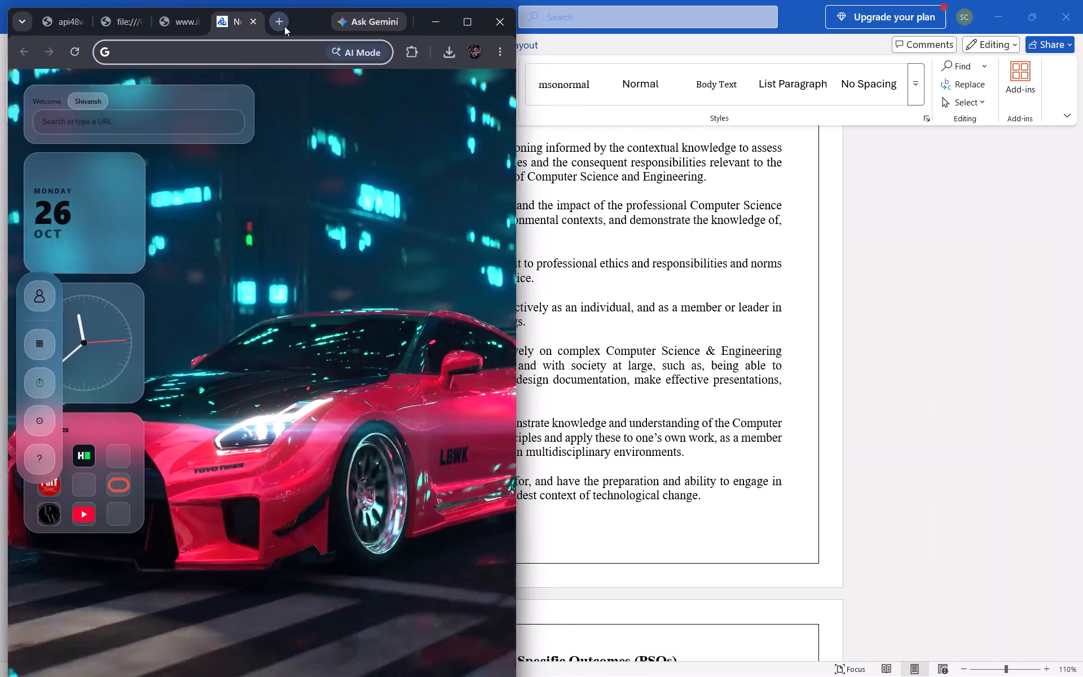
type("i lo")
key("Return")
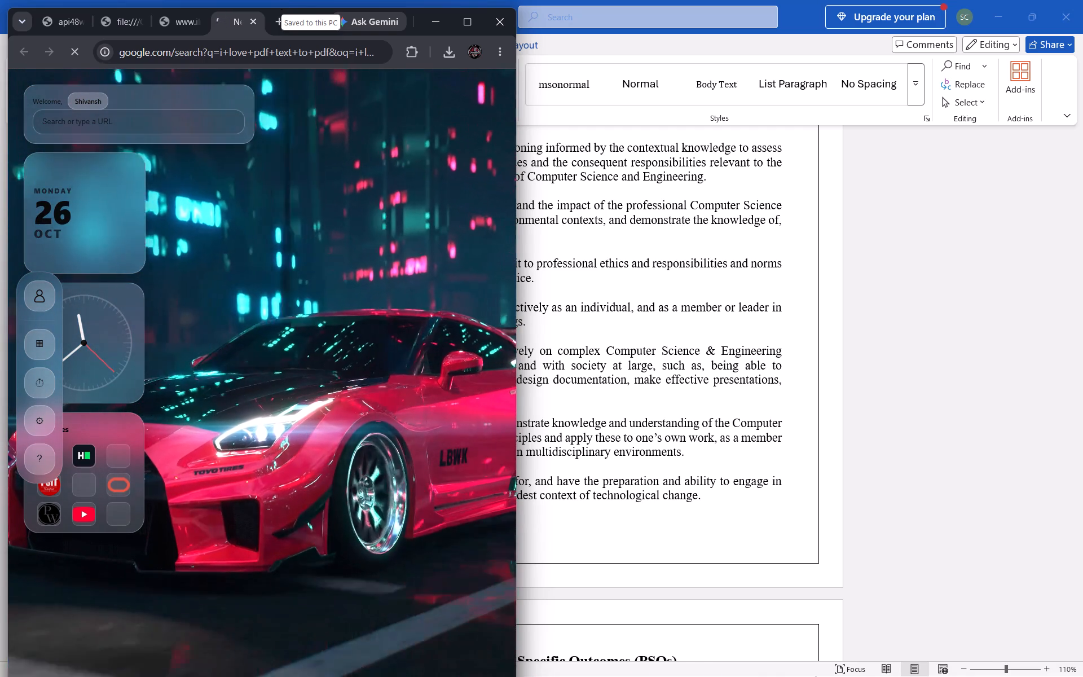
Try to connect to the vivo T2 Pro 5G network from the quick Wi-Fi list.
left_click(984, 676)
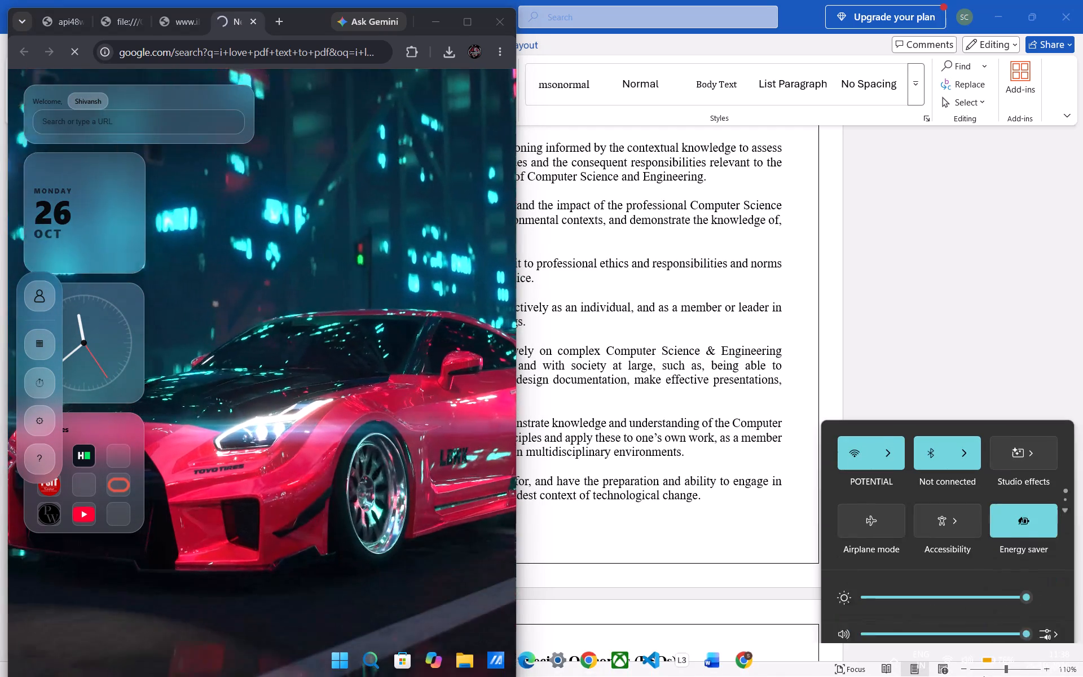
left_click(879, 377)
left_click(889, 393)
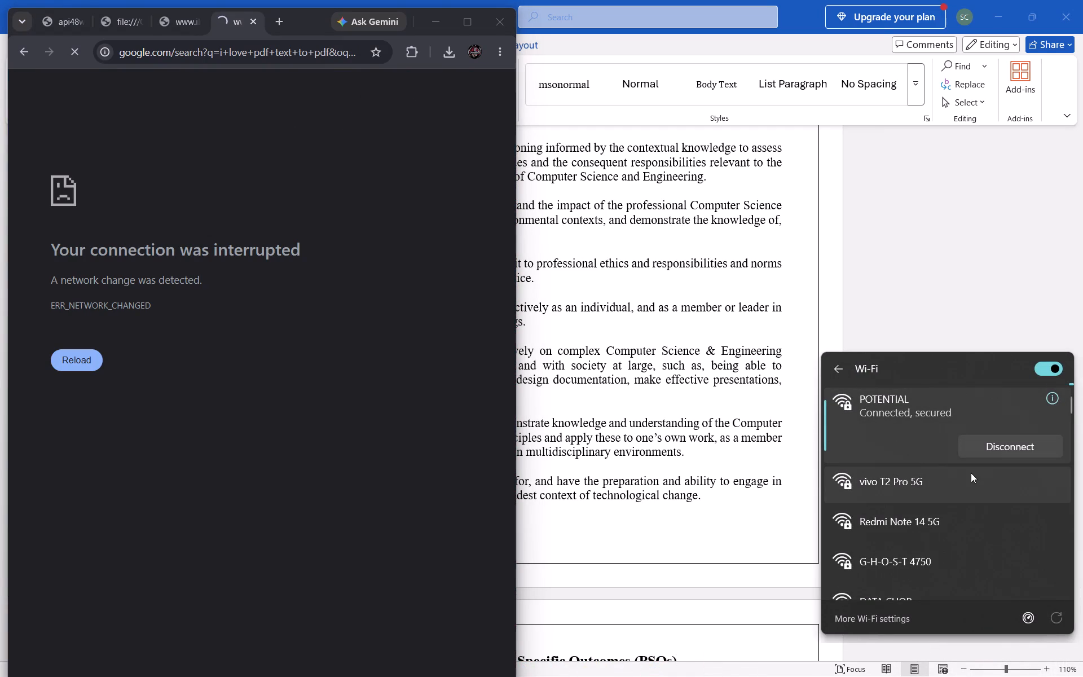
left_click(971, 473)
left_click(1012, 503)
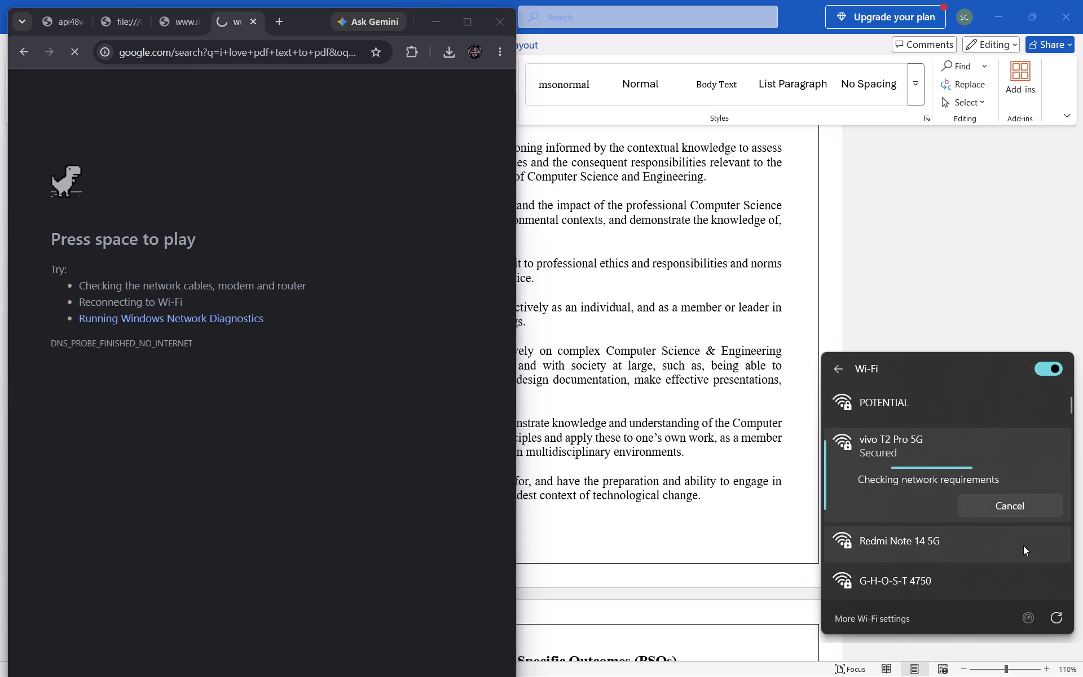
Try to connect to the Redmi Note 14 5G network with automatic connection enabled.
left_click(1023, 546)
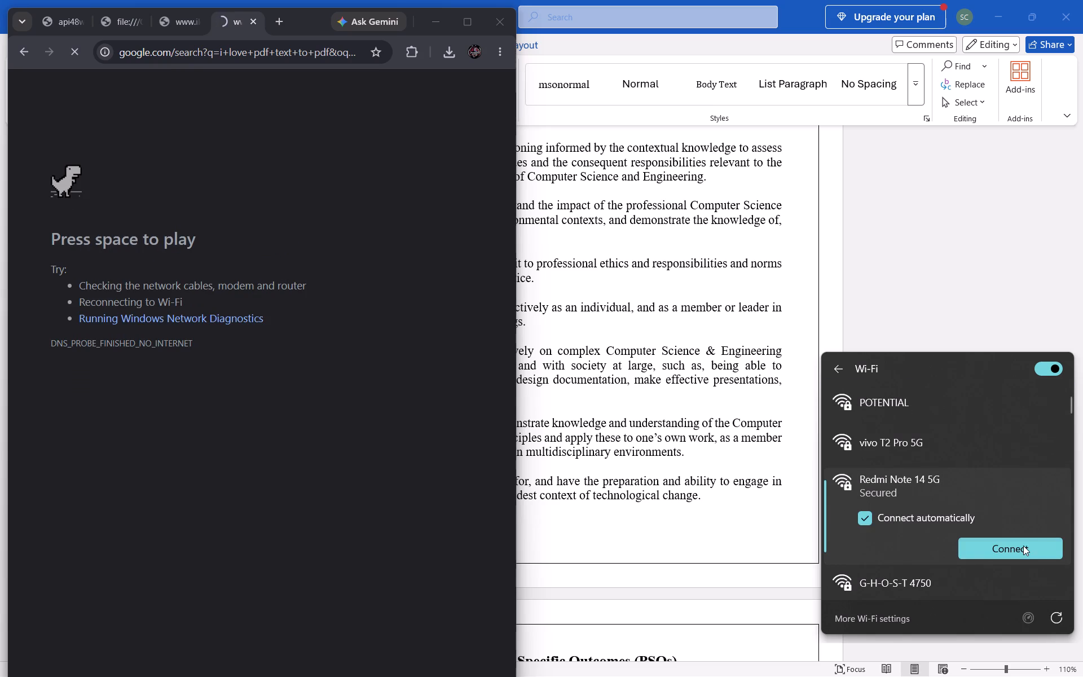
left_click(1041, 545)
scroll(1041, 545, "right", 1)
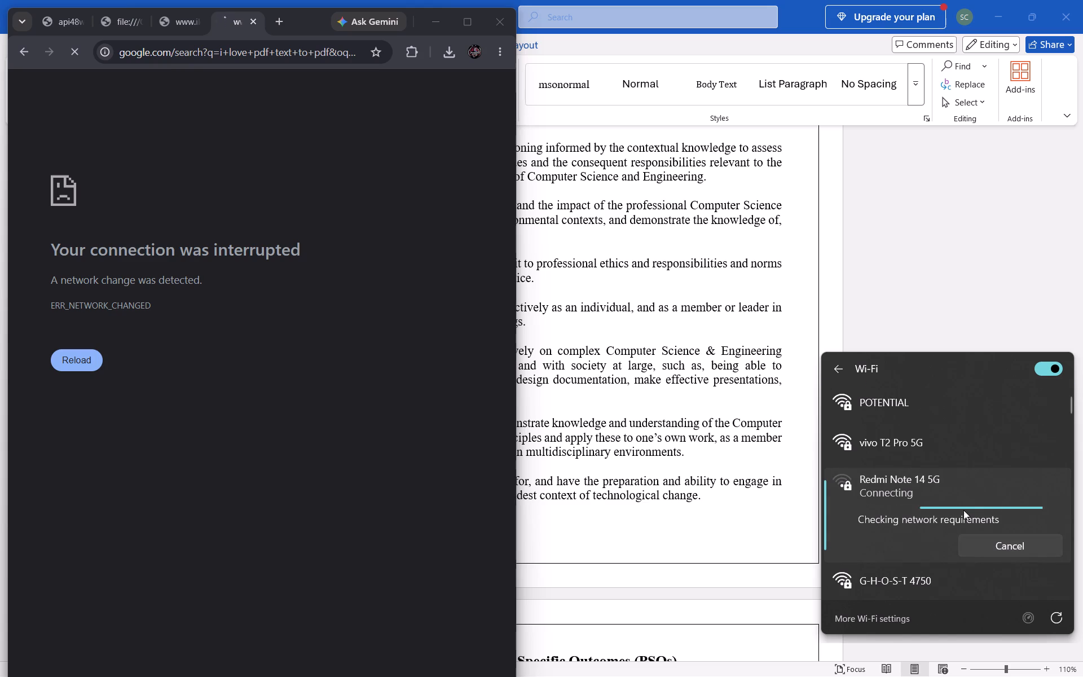
Reconnect the computer to the POTENTIAL Wi-Fi network.
left_click(902, 407)
left_click(1012, 466)
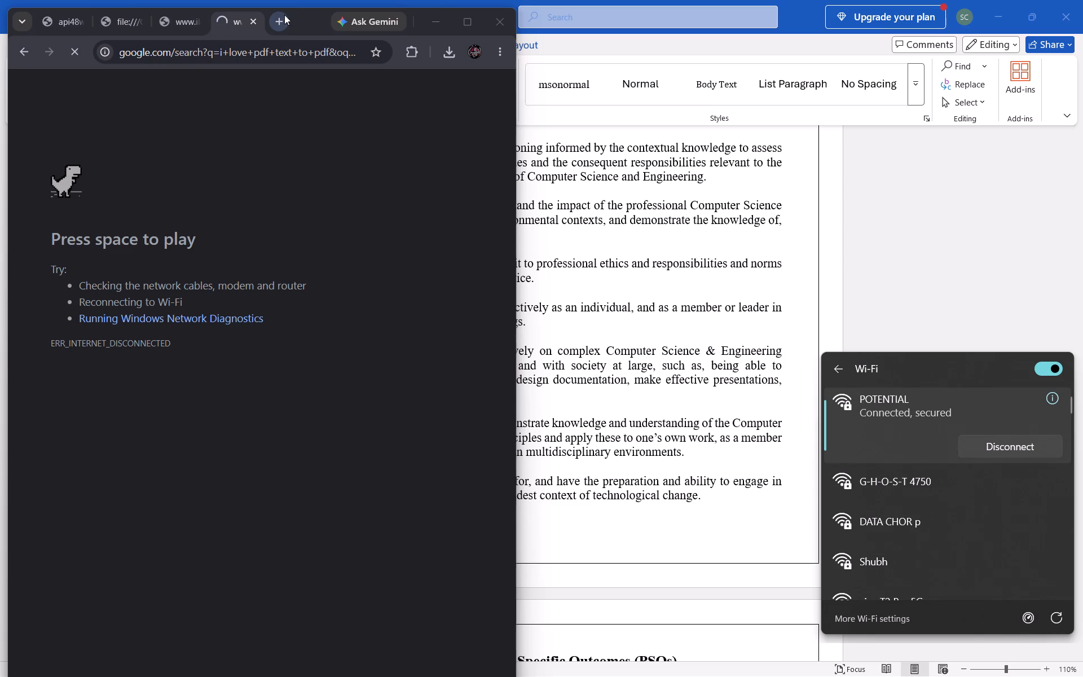
Maximize the browser window containing the PDF conversion search.
left_click(463, 14)
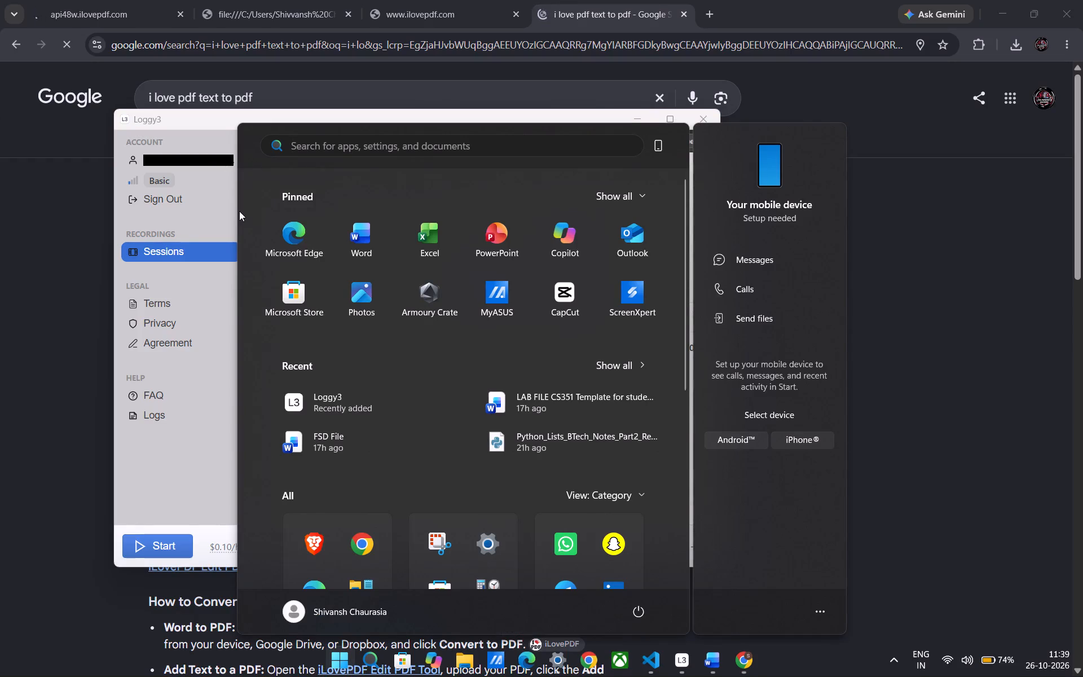
type("ku")
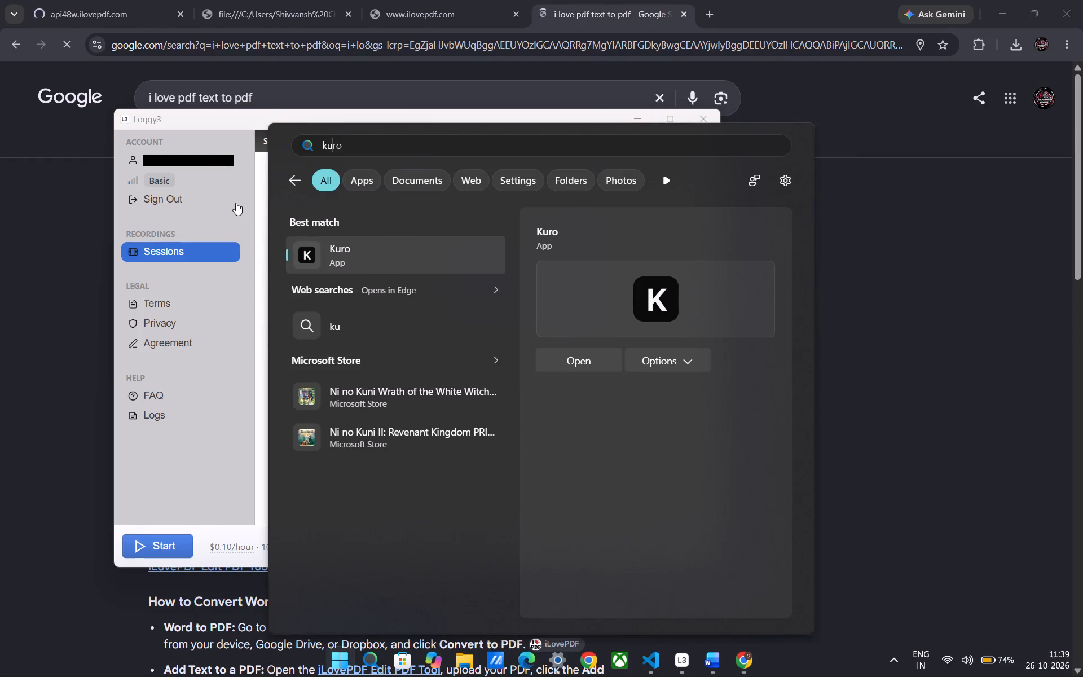
key("Return")
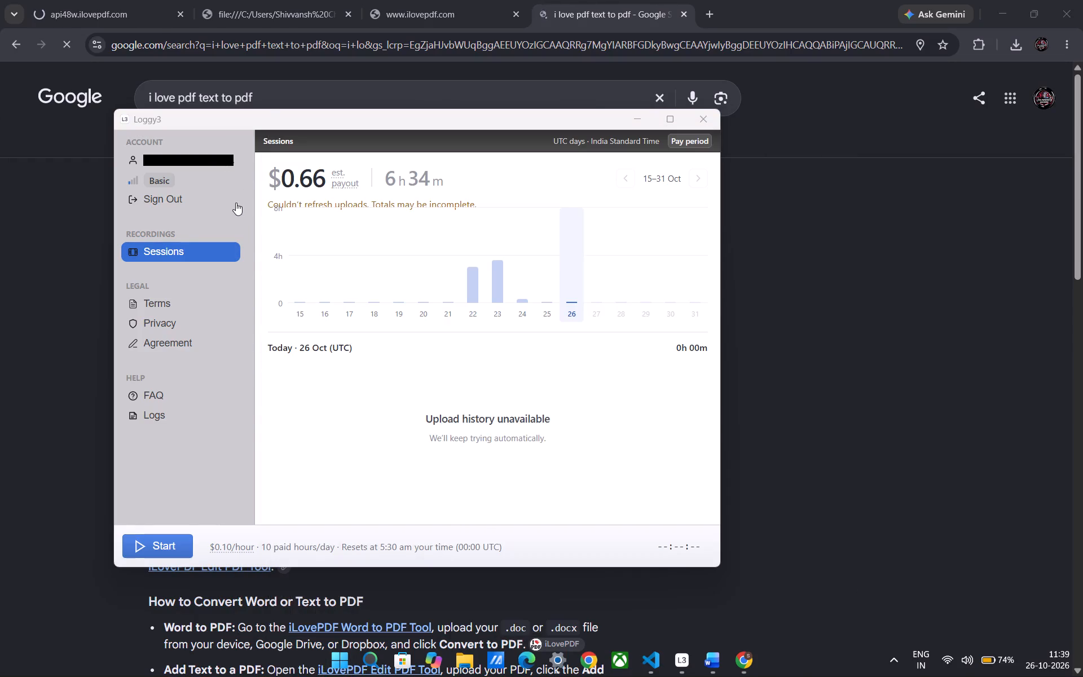
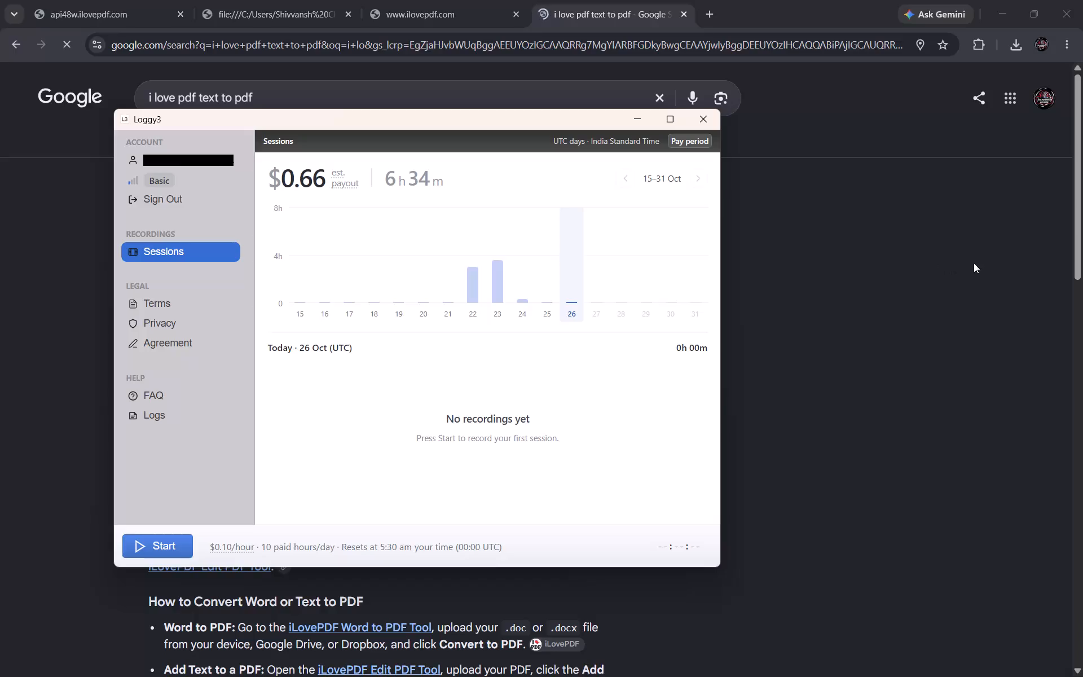
Close the Loggy3 window, leaving the app running in the background.
left_click(711, 121)
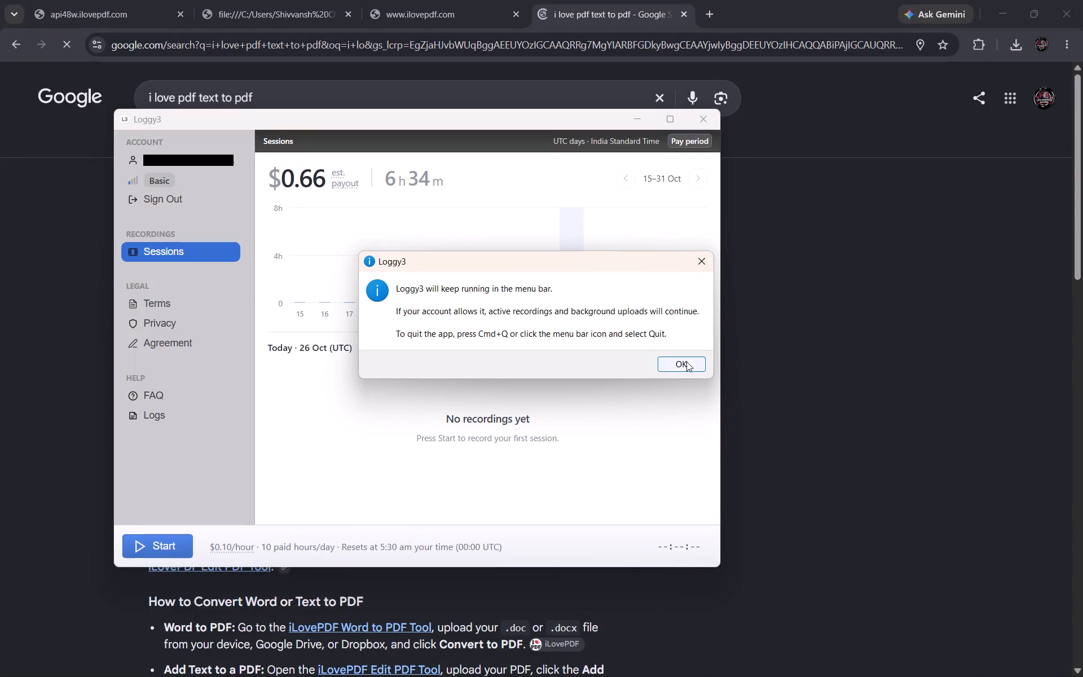
left_click(679, 371)
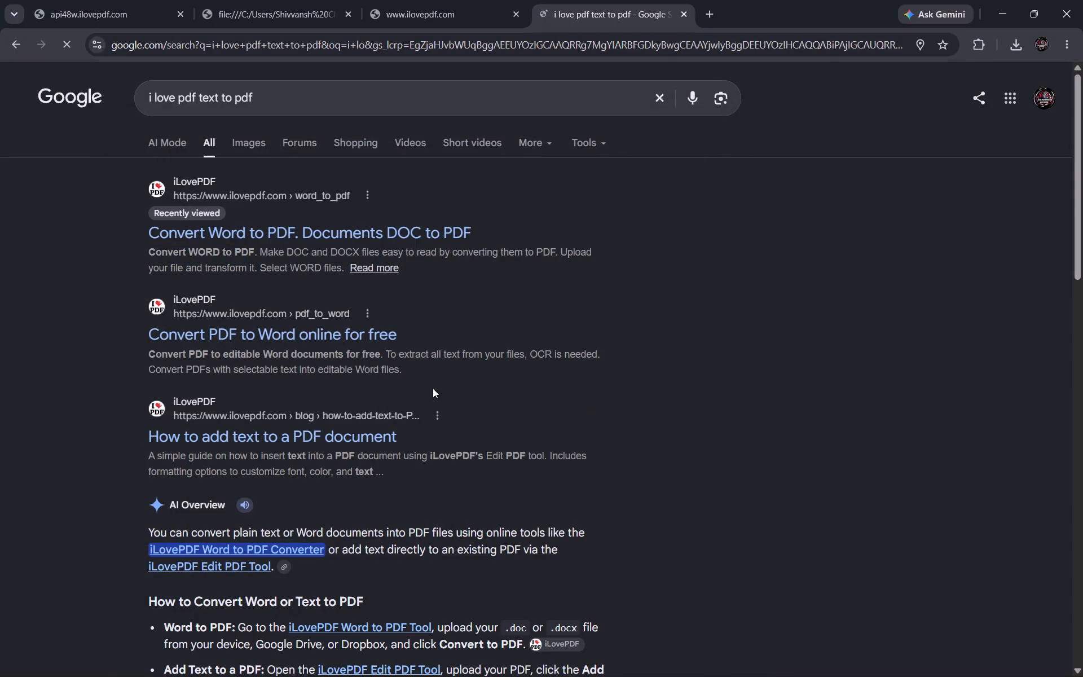
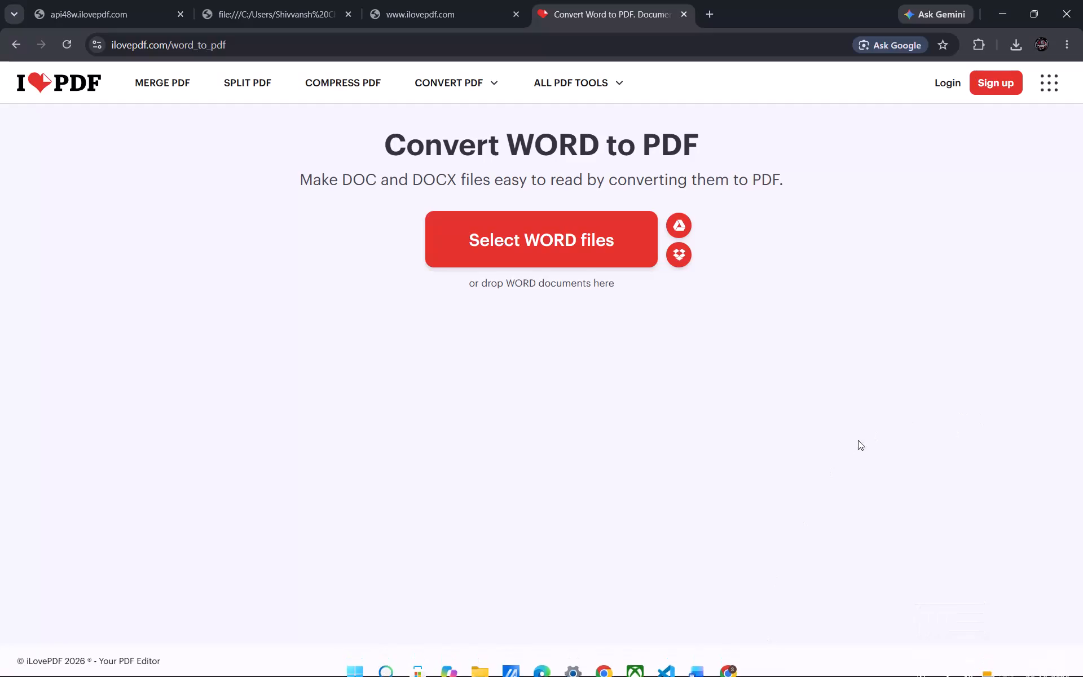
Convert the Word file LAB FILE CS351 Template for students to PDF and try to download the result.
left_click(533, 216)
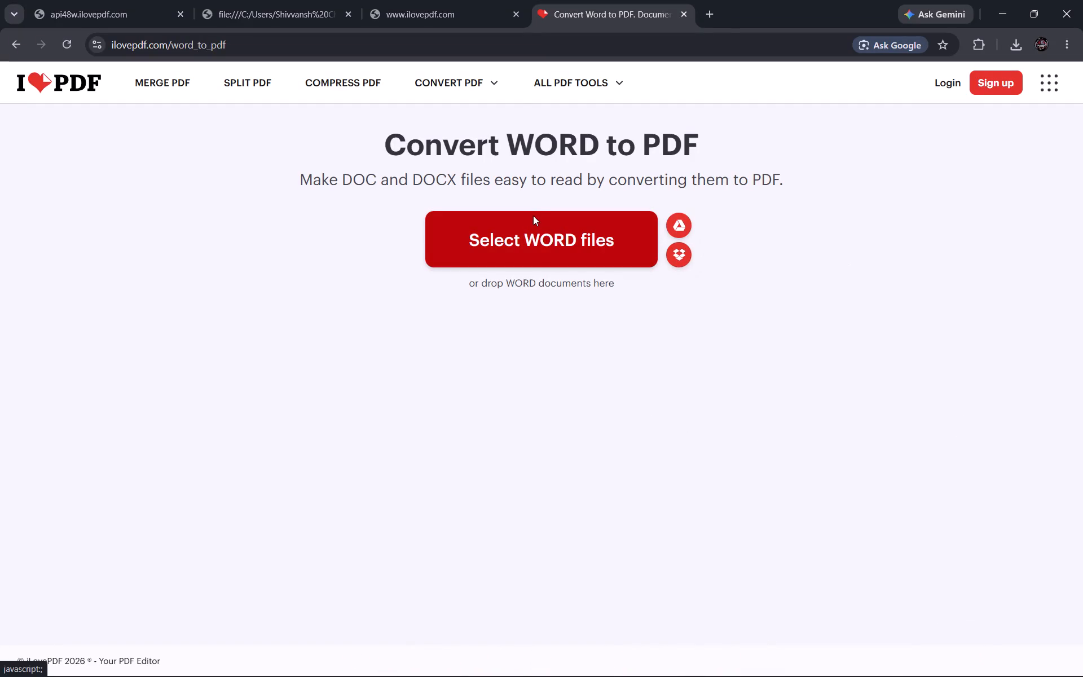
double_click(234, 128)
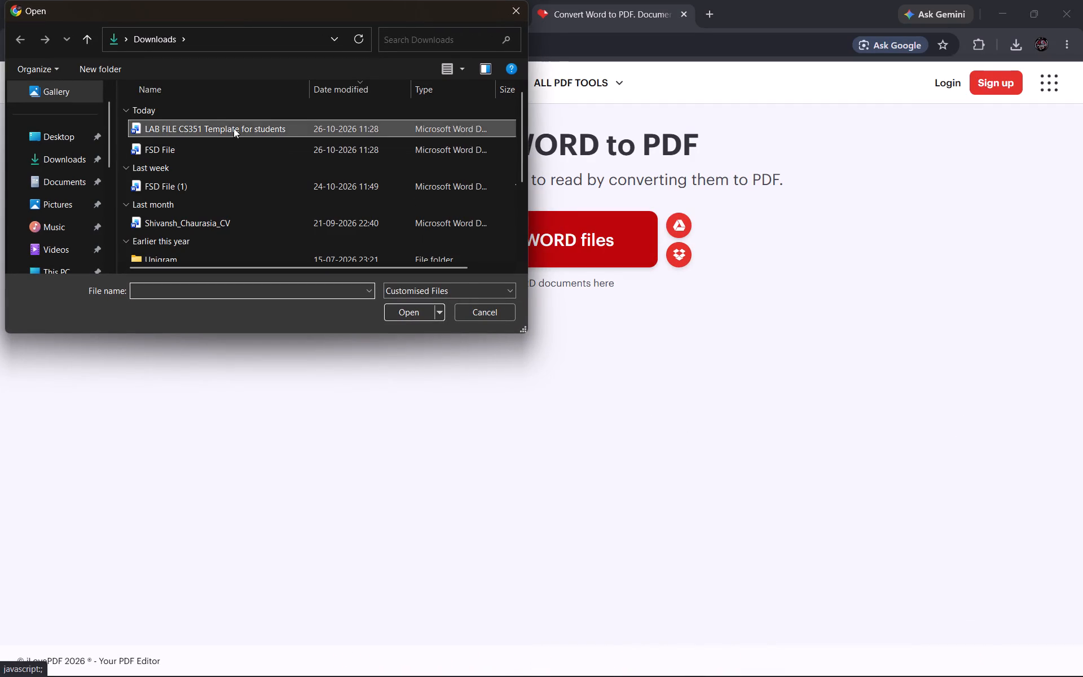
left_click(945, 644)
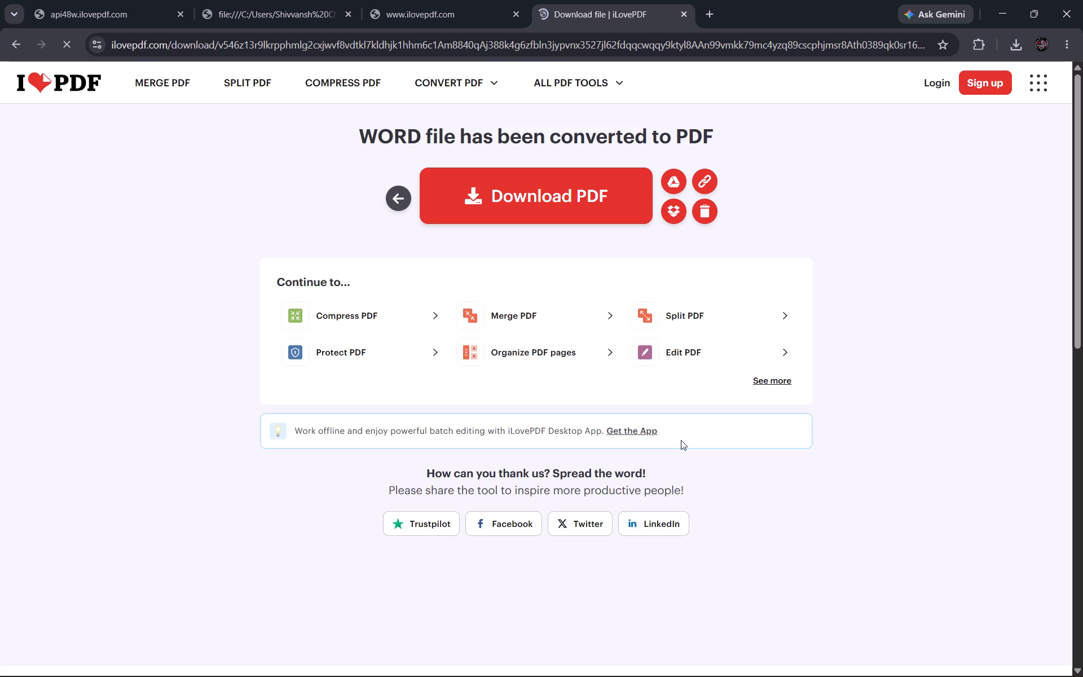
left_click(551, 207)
Open FSD File (1).pdf from the recent downloads and look through its pages.
left_click(1018, 44)
left_click(1006, 105)
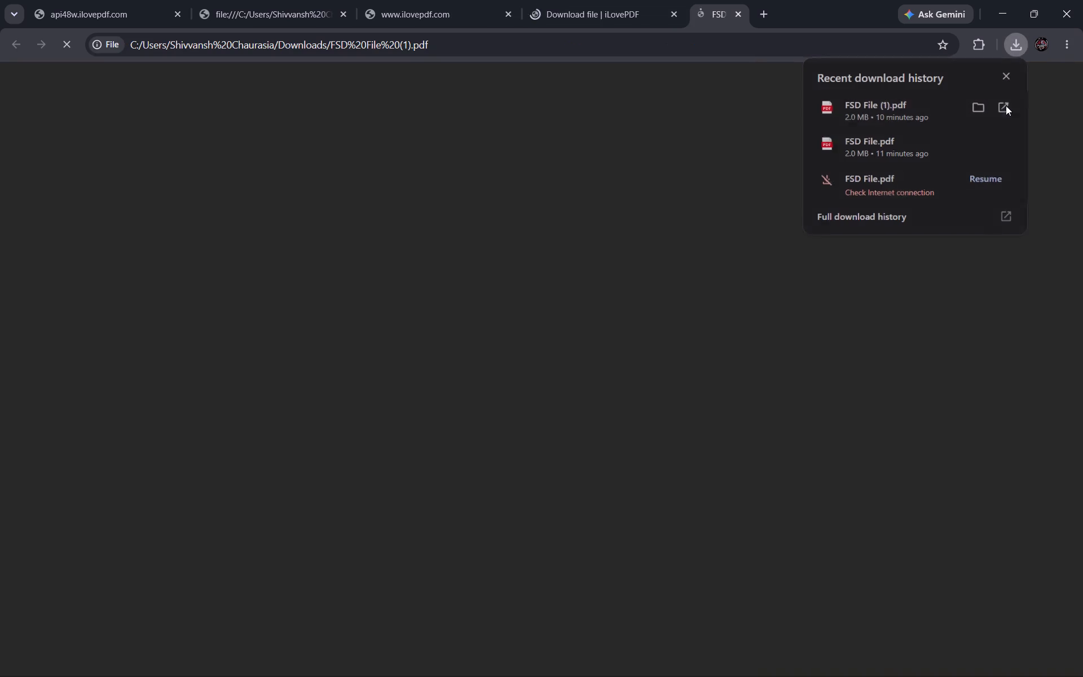
scroll(671, 271, "down", 12)
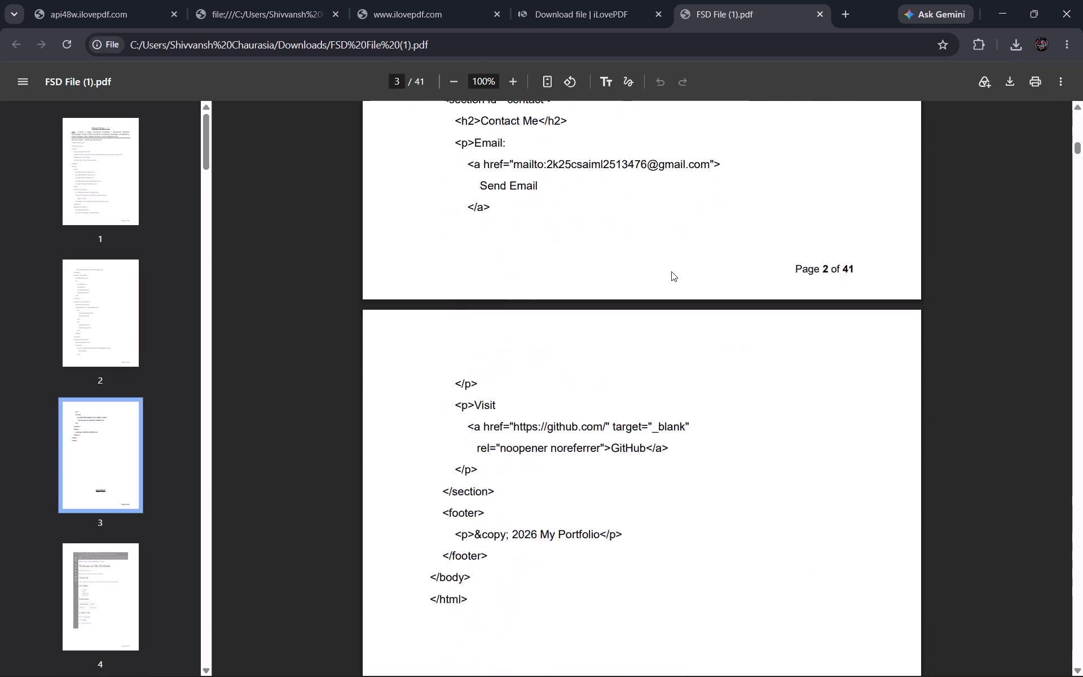
scroll(671, 271, "down", 20)
scroll(671, 271, "down", 16)
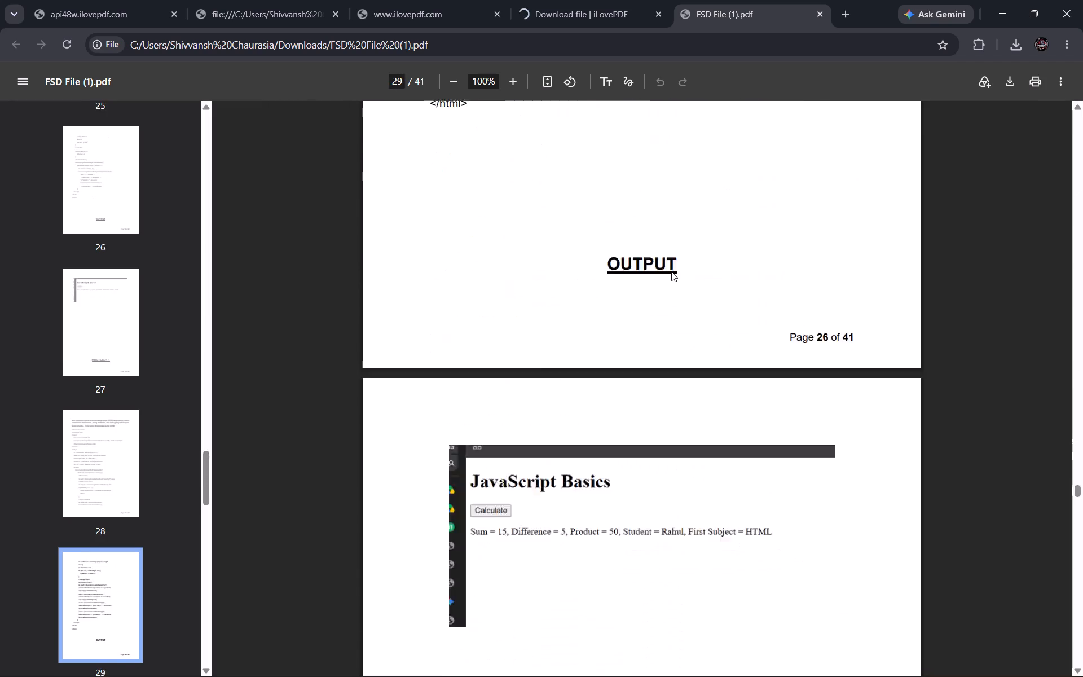
scroll(671, 271, "down", 20)
scroll(671, 271, "down", 16)
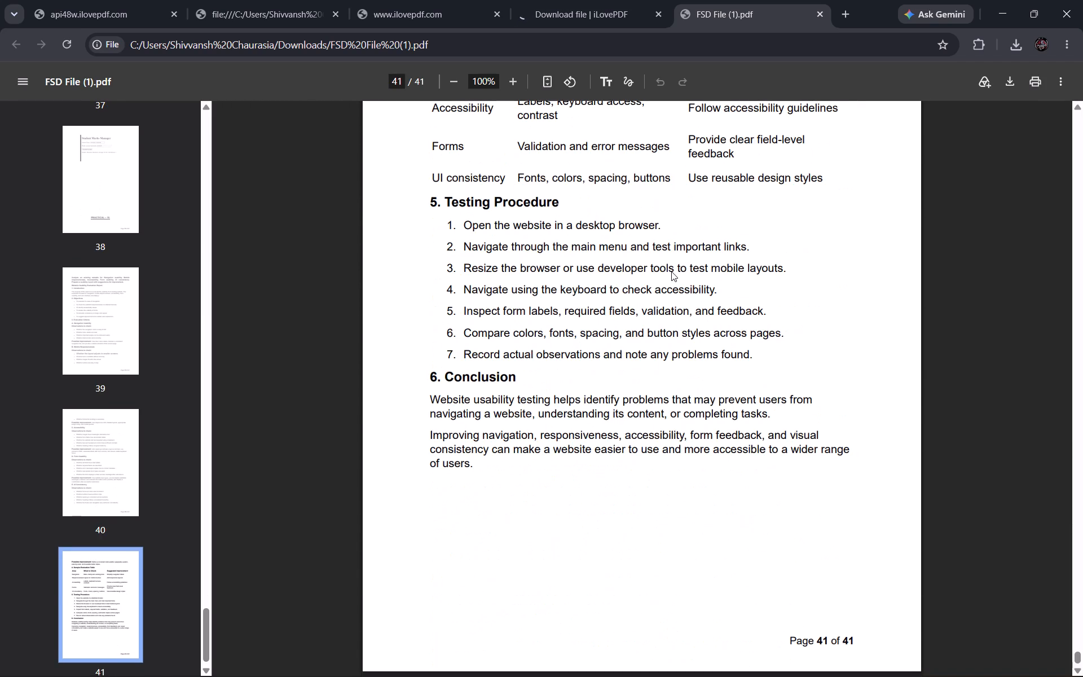
scroll(671, 271, "up", 20)
scroll(671, 271, "up", 20)
scroll(671, 271, "up", 3)
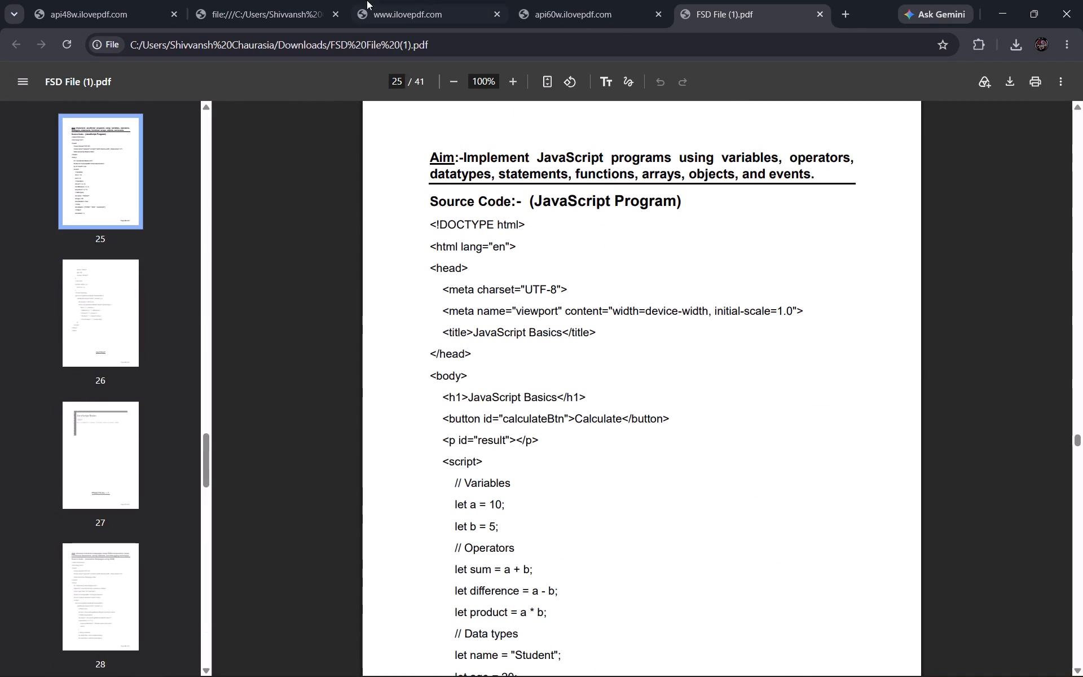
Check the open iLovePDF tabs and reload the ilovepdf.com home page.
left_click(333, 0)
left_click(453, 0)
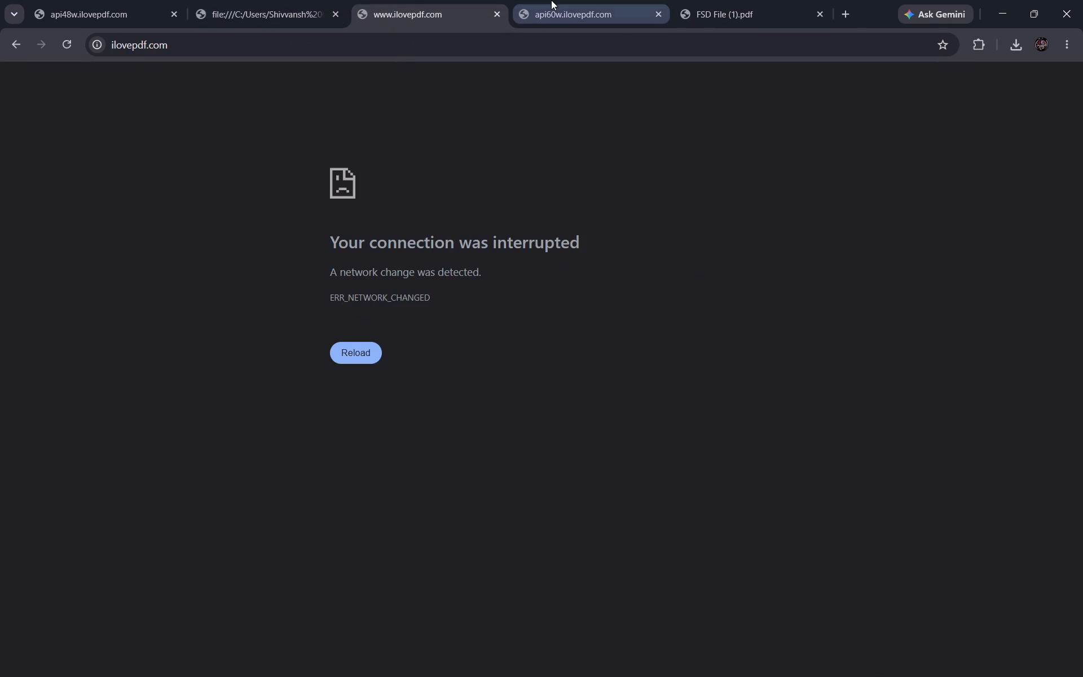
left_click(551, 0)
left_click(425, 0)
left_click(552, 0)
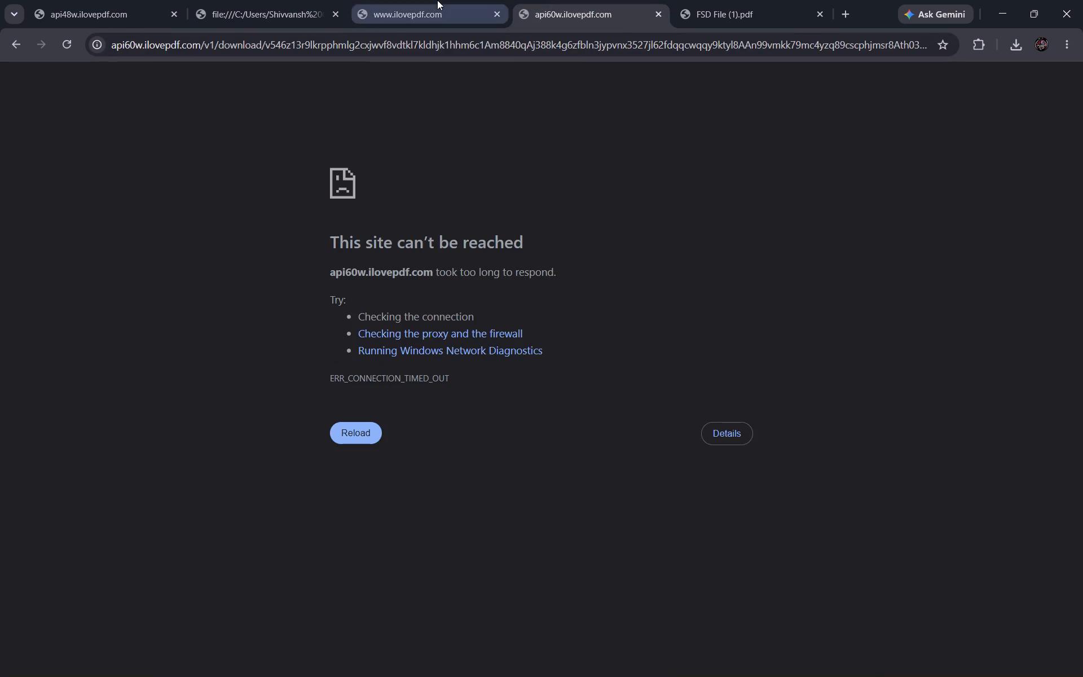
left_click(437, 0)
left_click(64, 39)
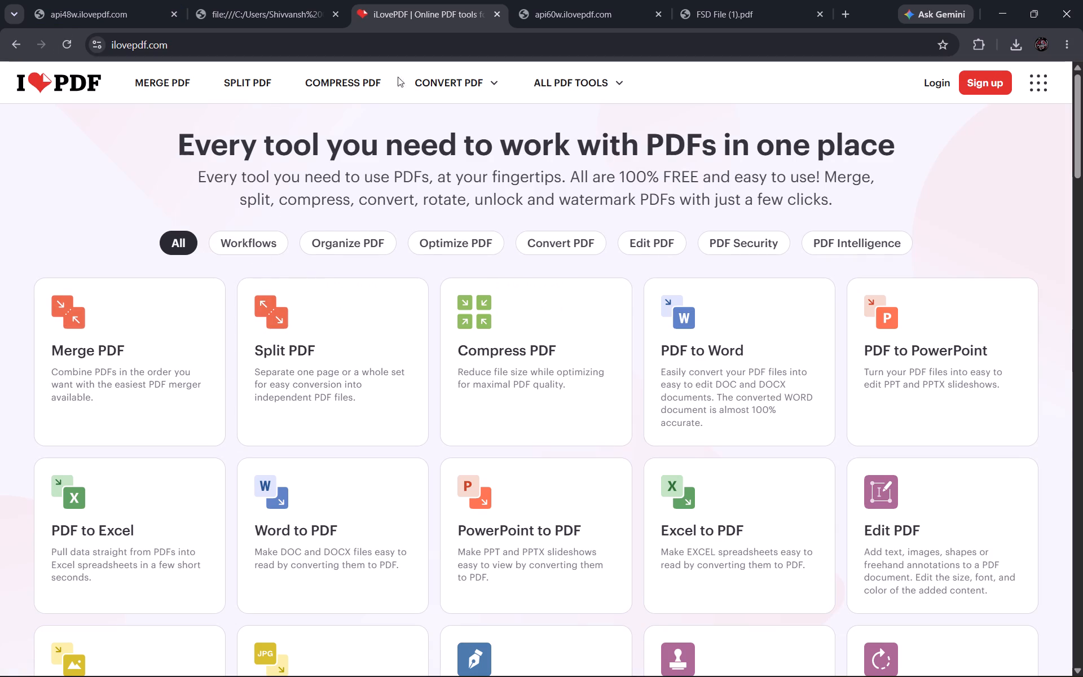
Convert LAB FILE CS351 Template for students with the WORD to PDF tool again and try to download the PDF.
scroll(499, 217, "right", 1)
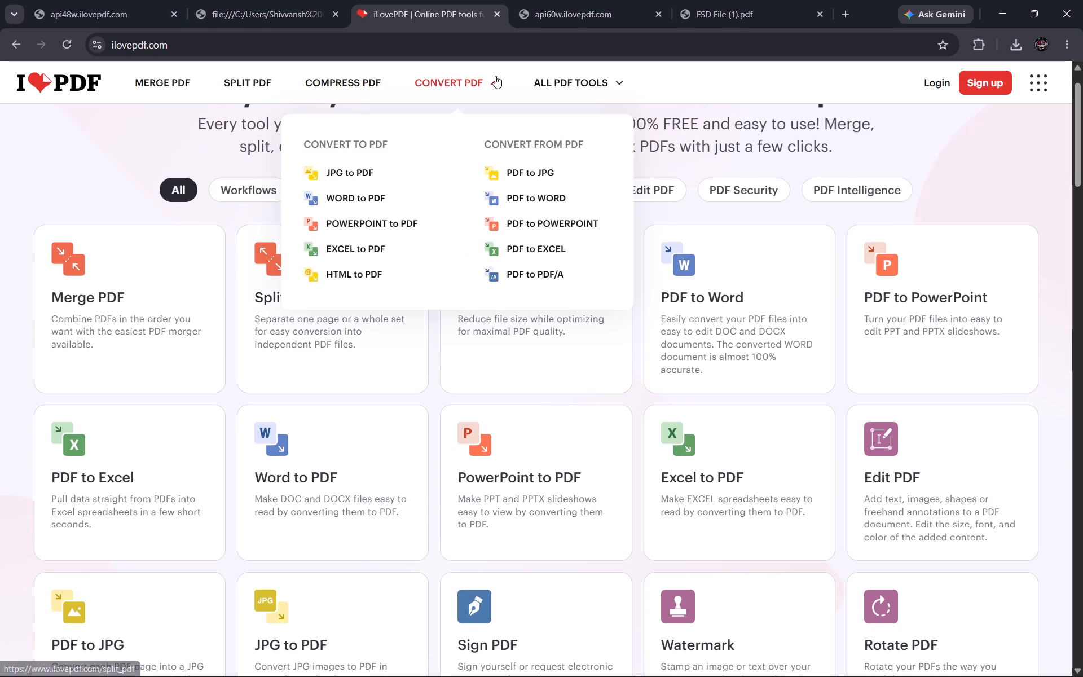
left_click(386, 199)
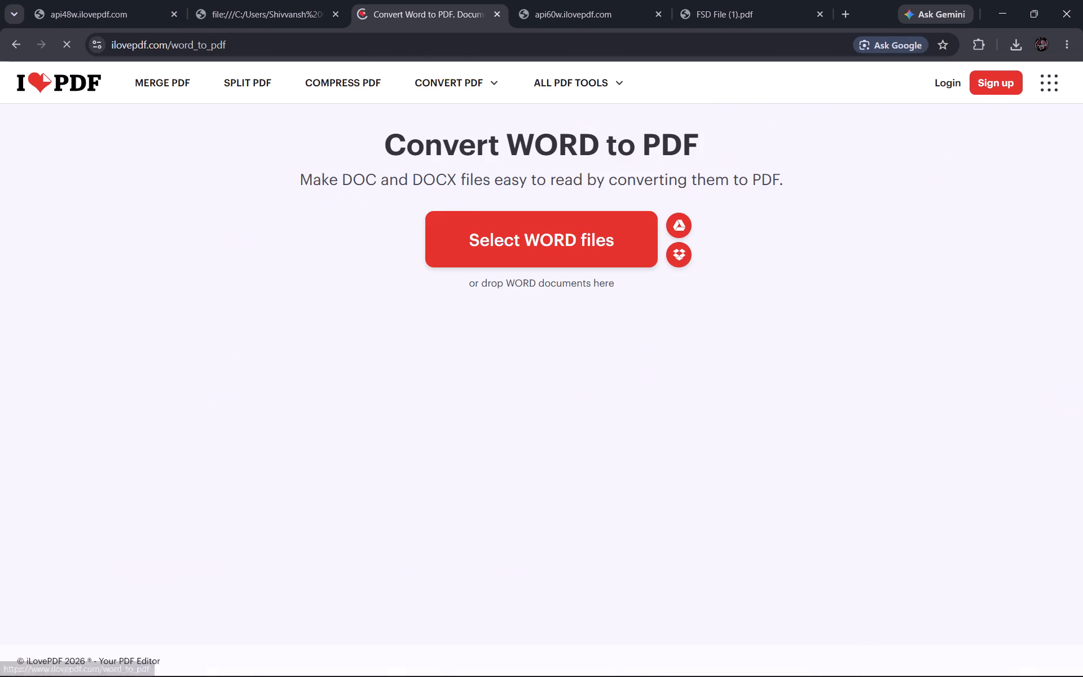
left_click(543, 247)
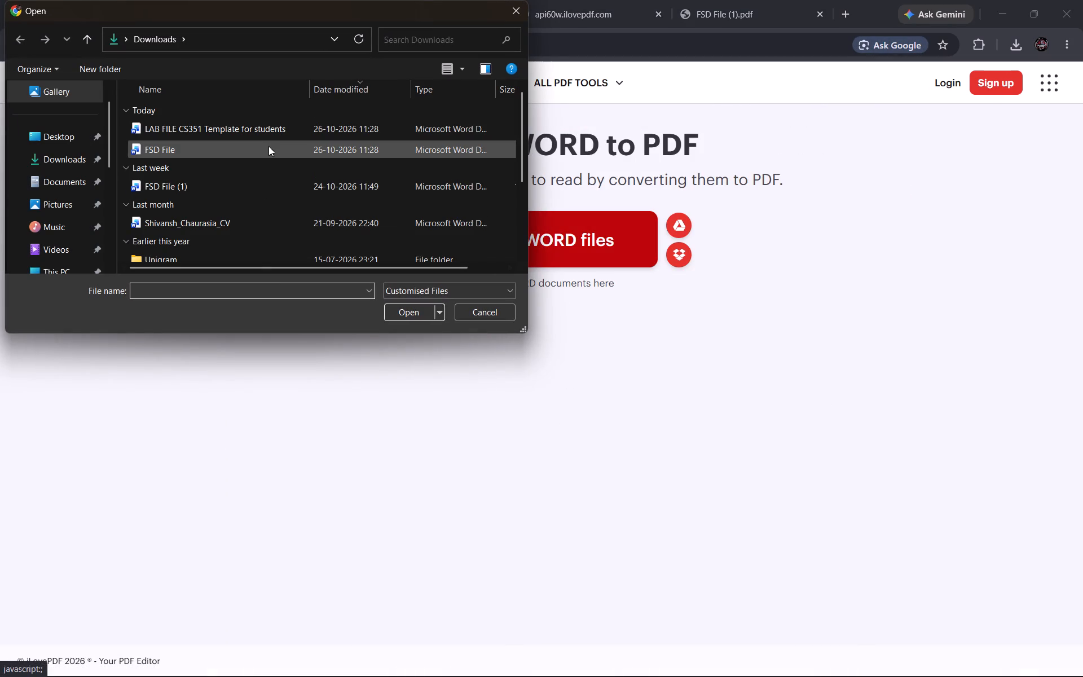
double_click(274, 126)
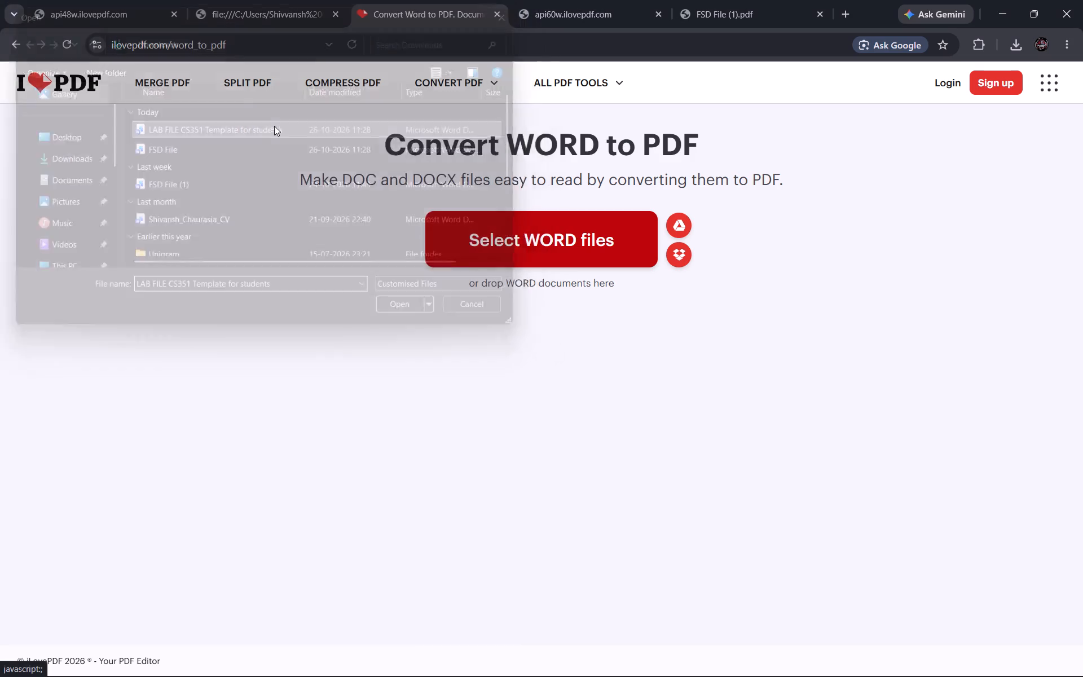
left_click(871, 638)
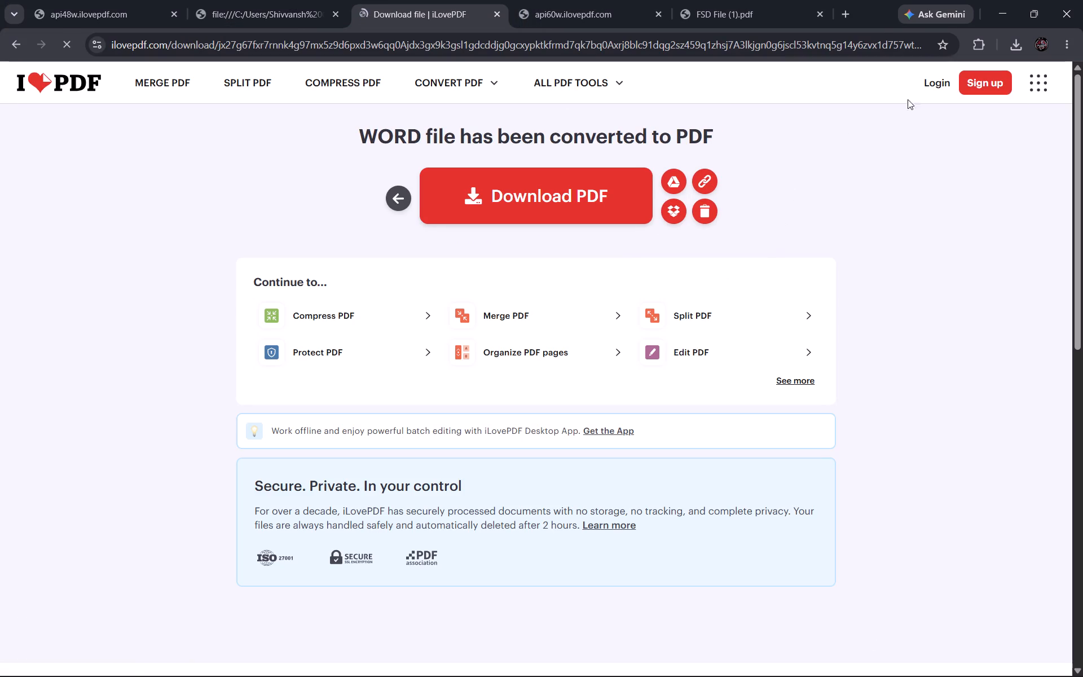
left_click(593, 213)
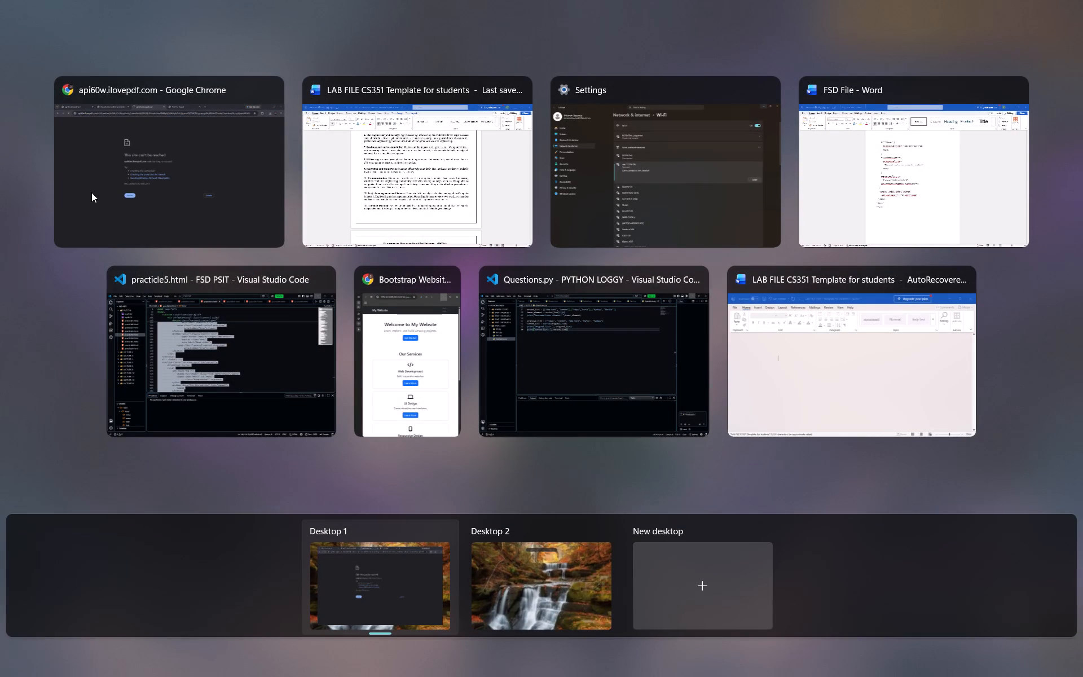
left_click(380, 166)
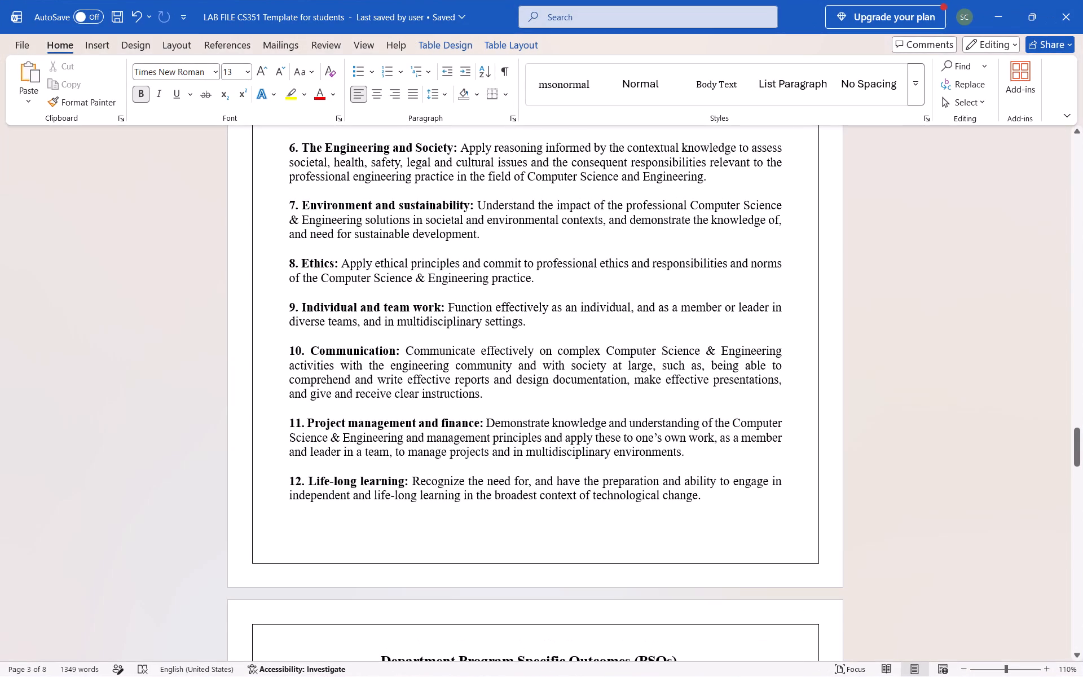
Export the document from Word as a PDF named LAB FILE CS351 Template for students in the Downloads folder.
scroll(466, 327, "up", 6)
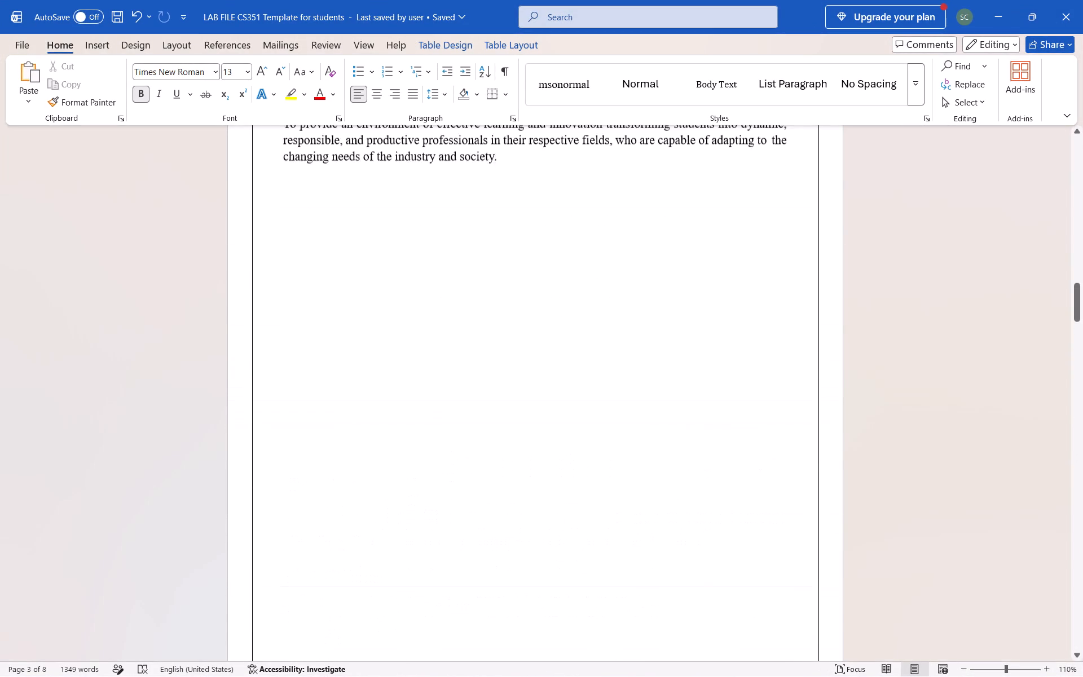
left_click(22, 46)
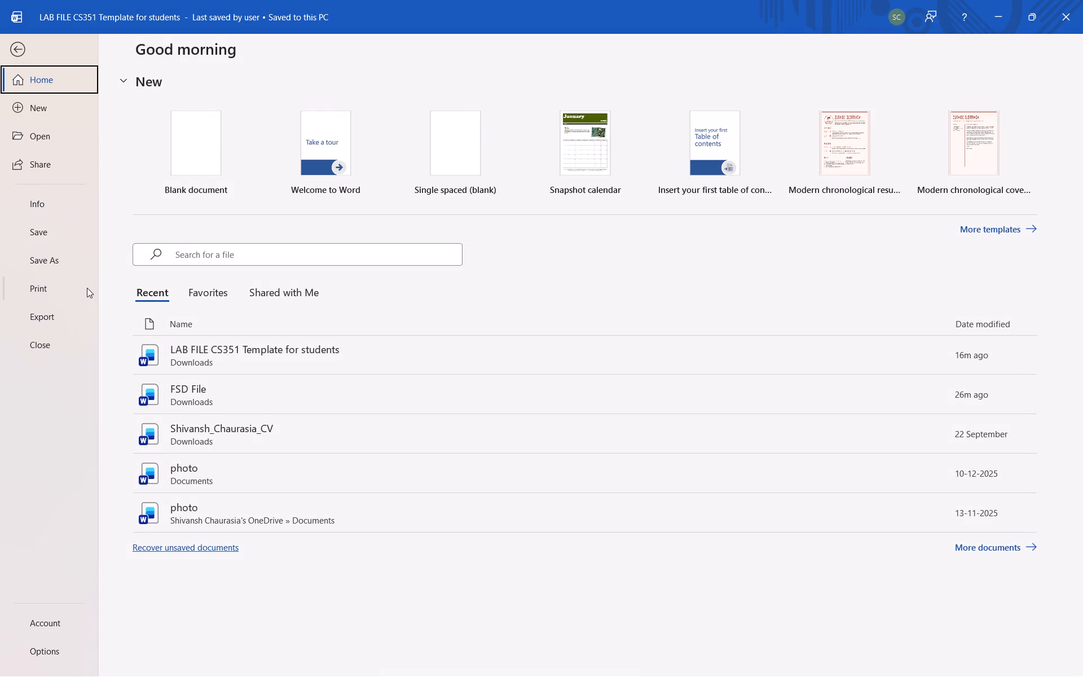
left_click(46, 316)
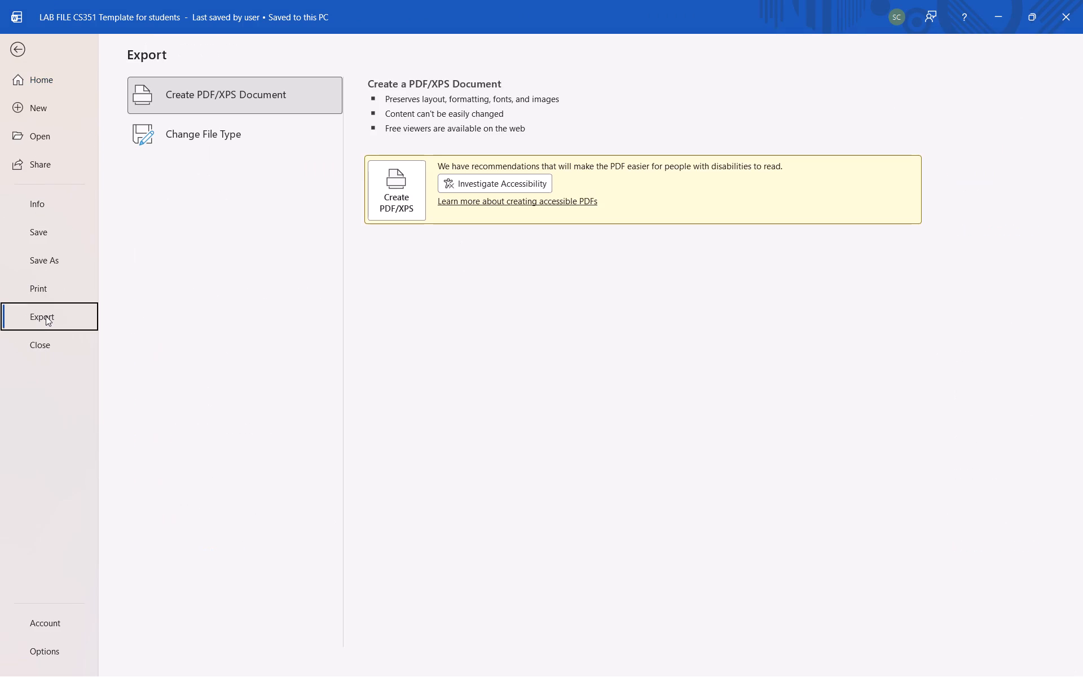
left_click(381, 203)
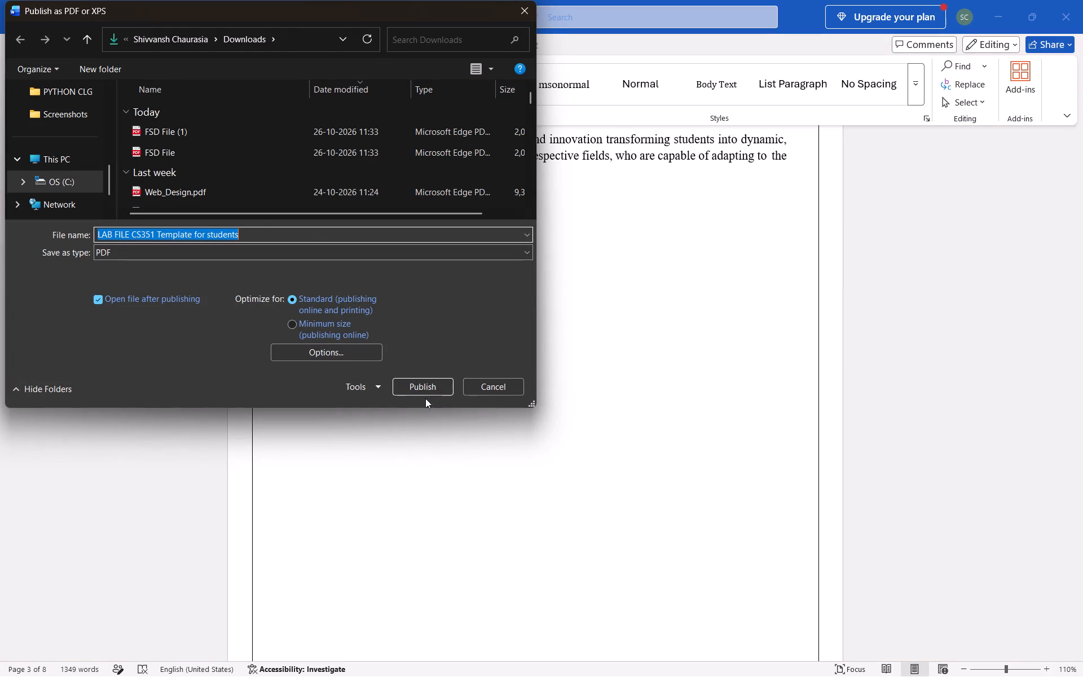
left_click(418, 386)
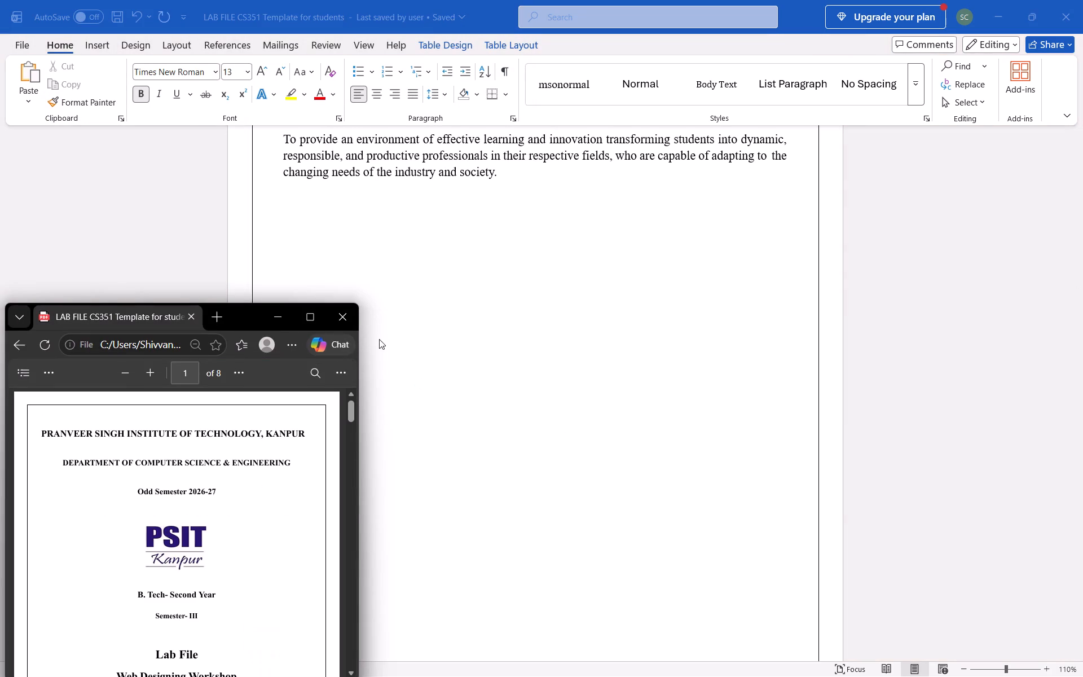
Maximize the exported PDF's window, review its pages from cover to last, and minimize the window.
left_click(306, 309)
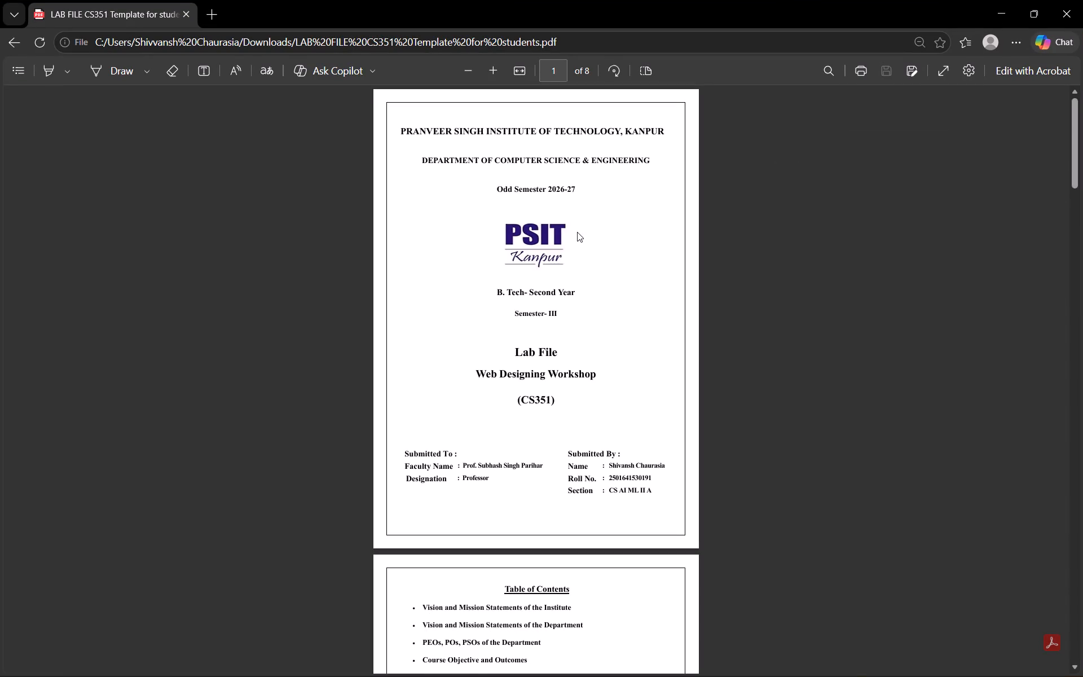
scroll(577, 232, "down", 10)
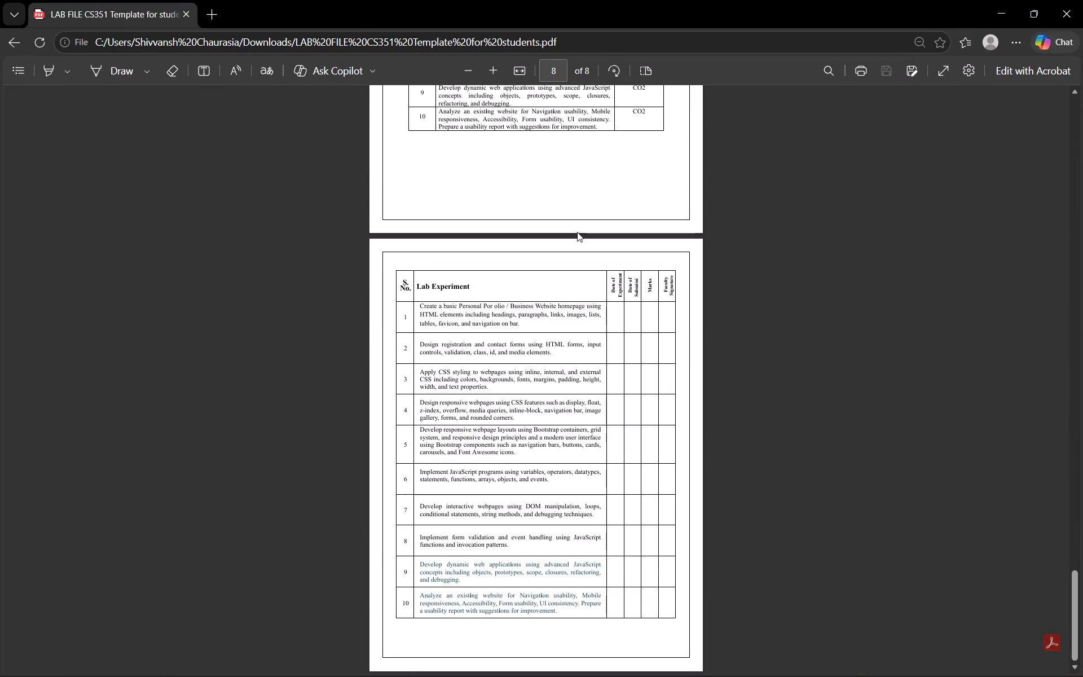
scroll(577, 232, "up", 4)
scroll(577, 232, "down", 5)
scroll(577, 232, "up", 20)
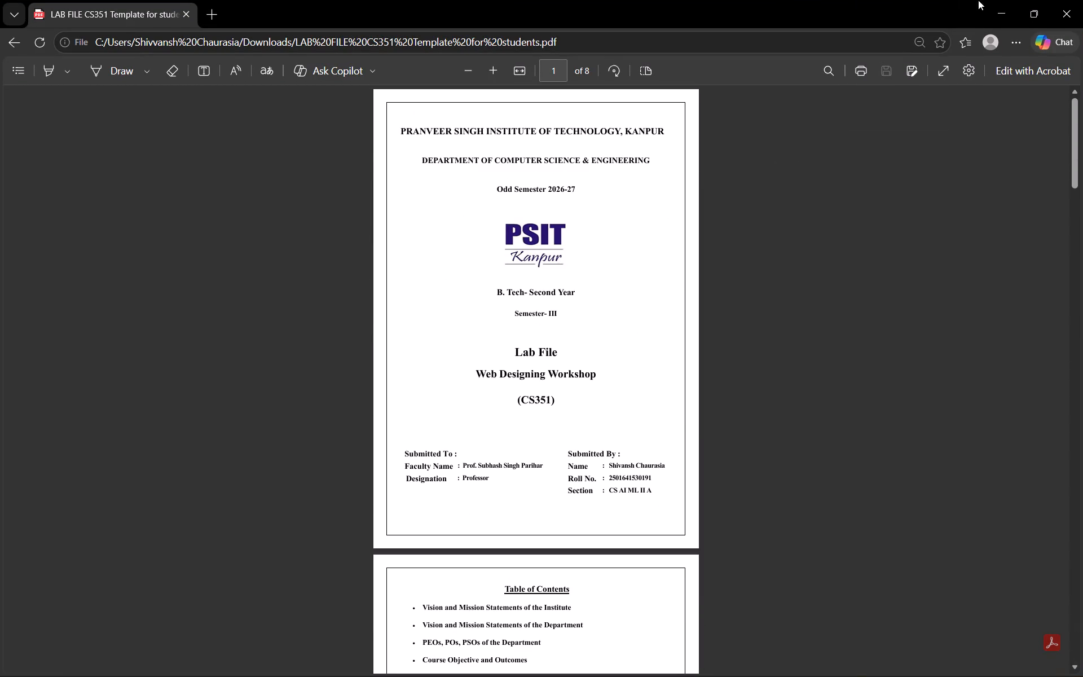
left_click(1005, 2)
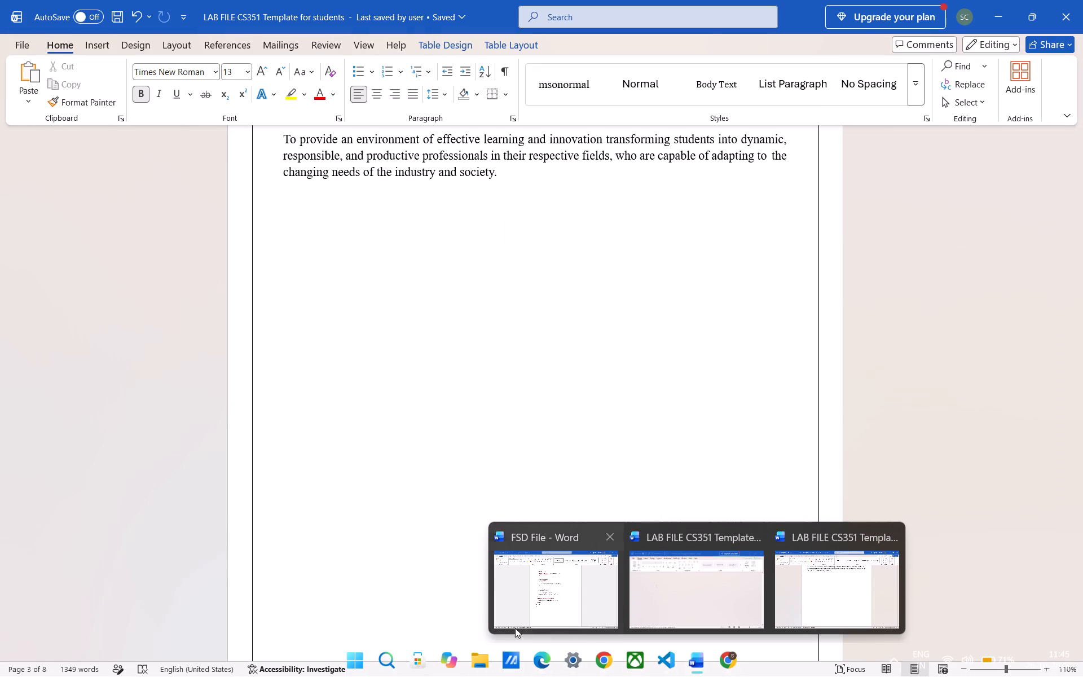
Open File Explorer.
left_click(485, 663)
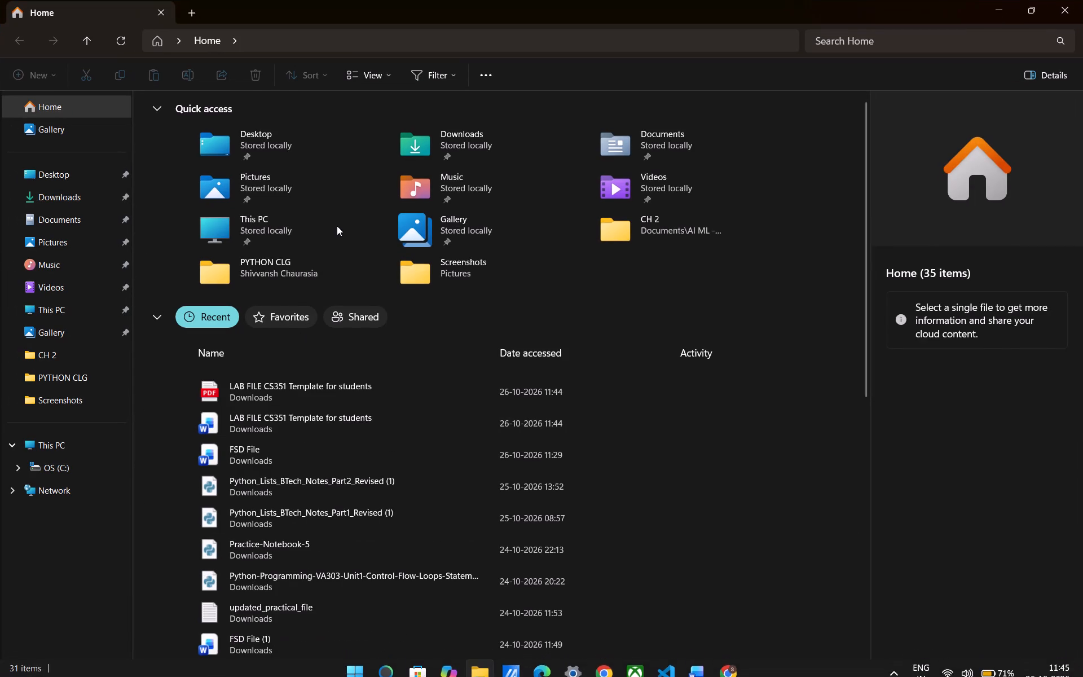
In the Downloads folder, open the PDF FSD File (1) to check its contents, and close the viewer.
left_click(65, 188)
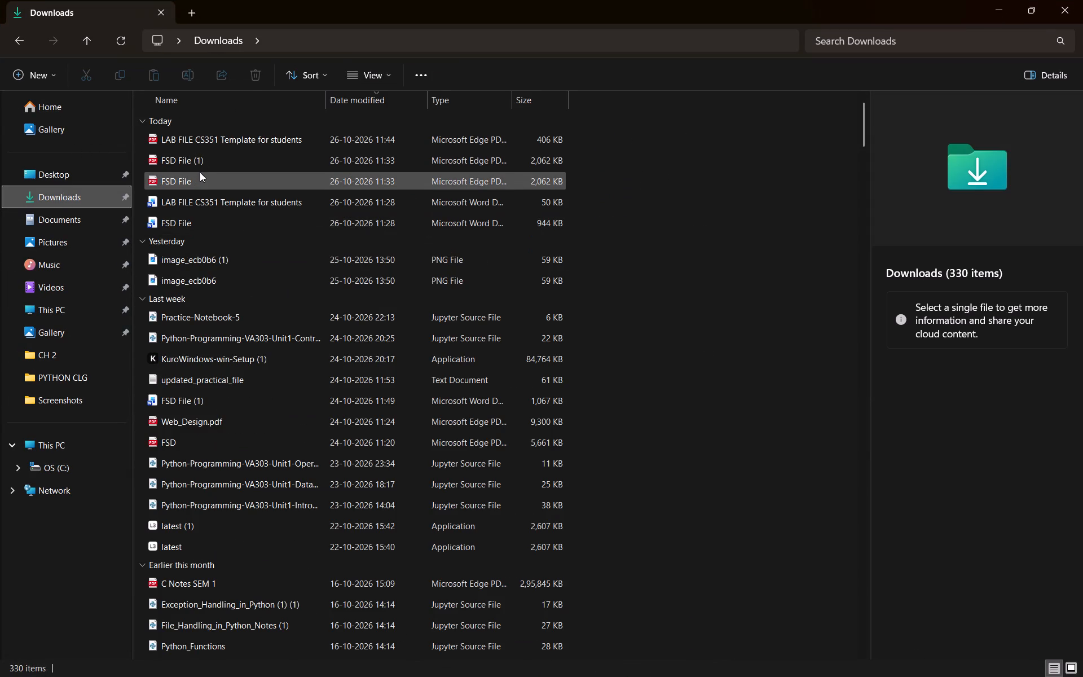
left_click(200, 172)
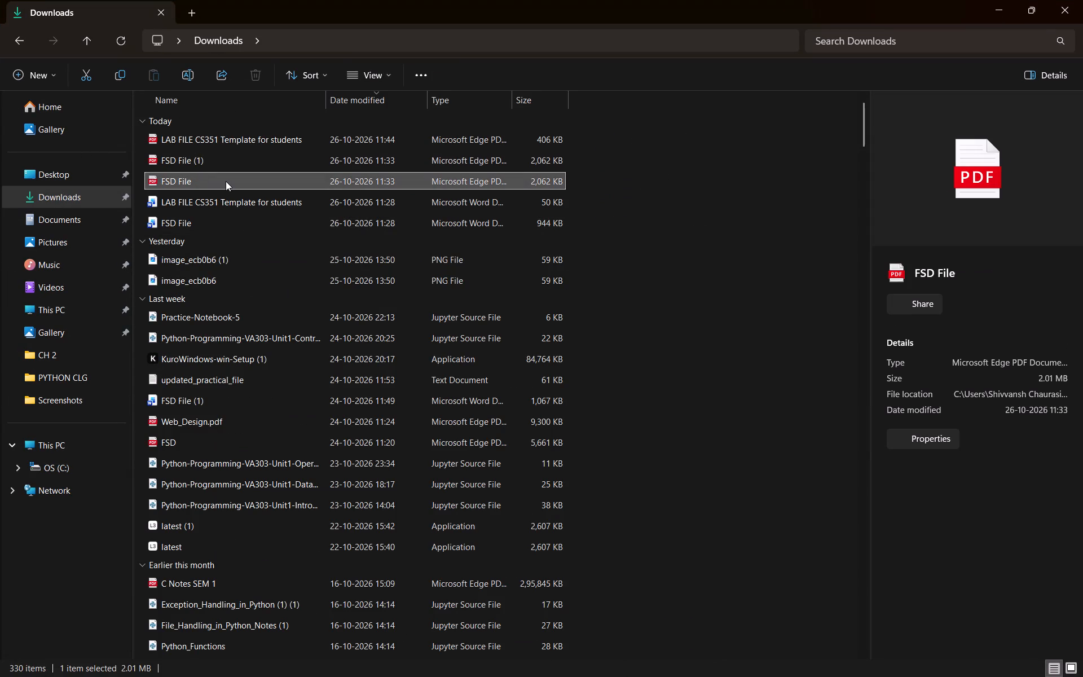
double_click(246, 162)
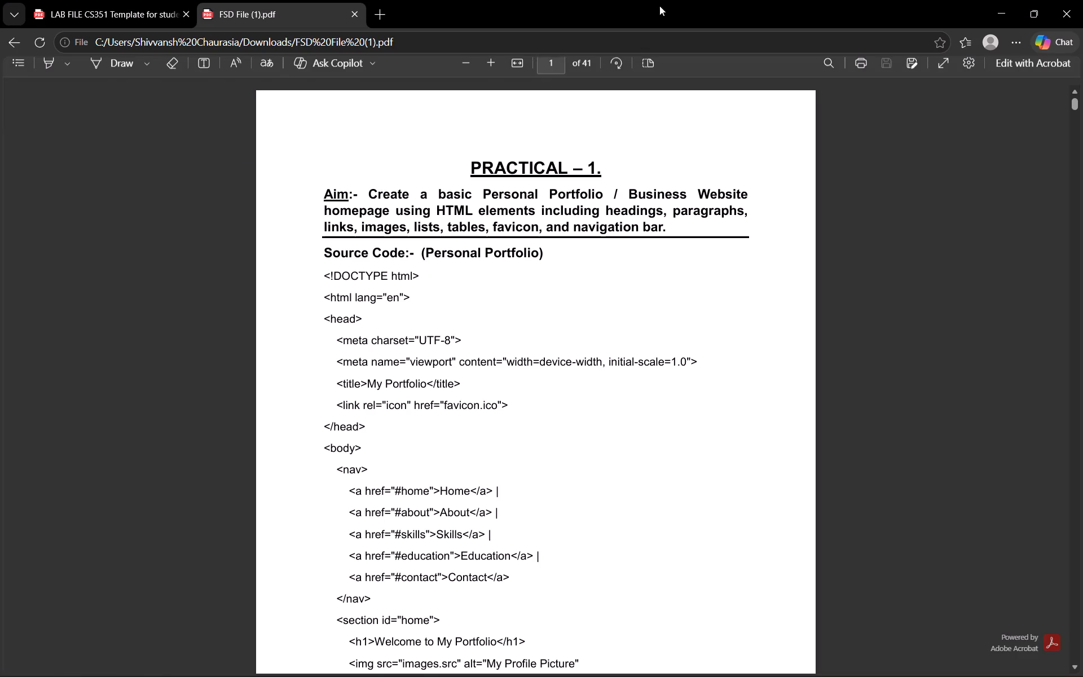
left_click(1082, 0)
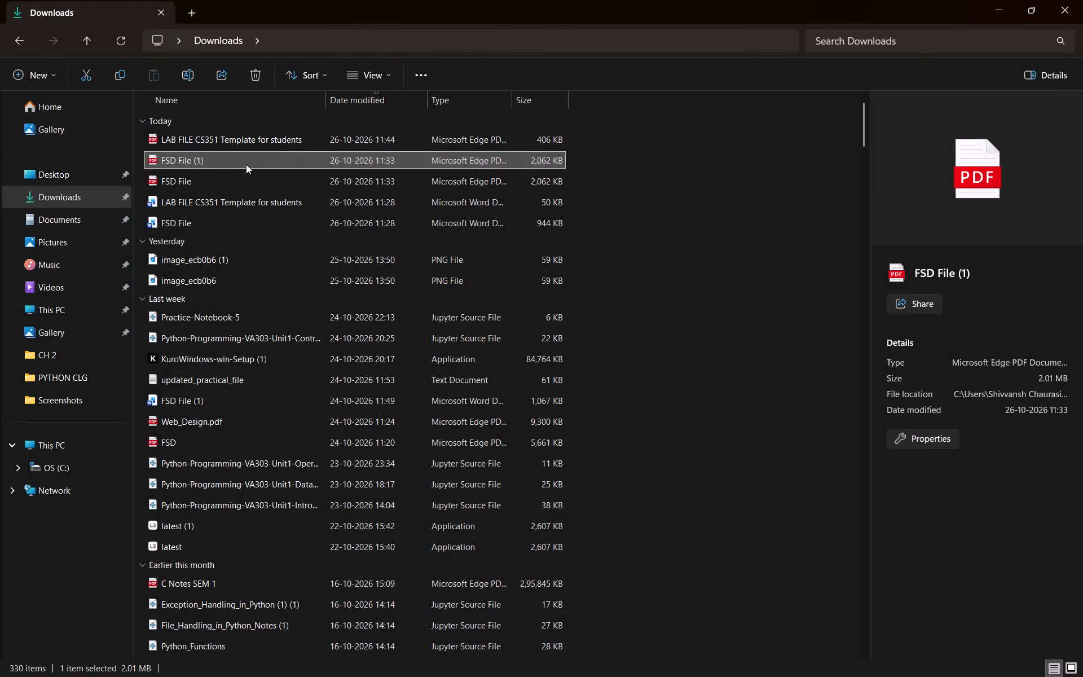
Delete the duplicate PDF FSD File (1) from the Downloads folder.
right_click(246, 164)
left_click(453, 187)
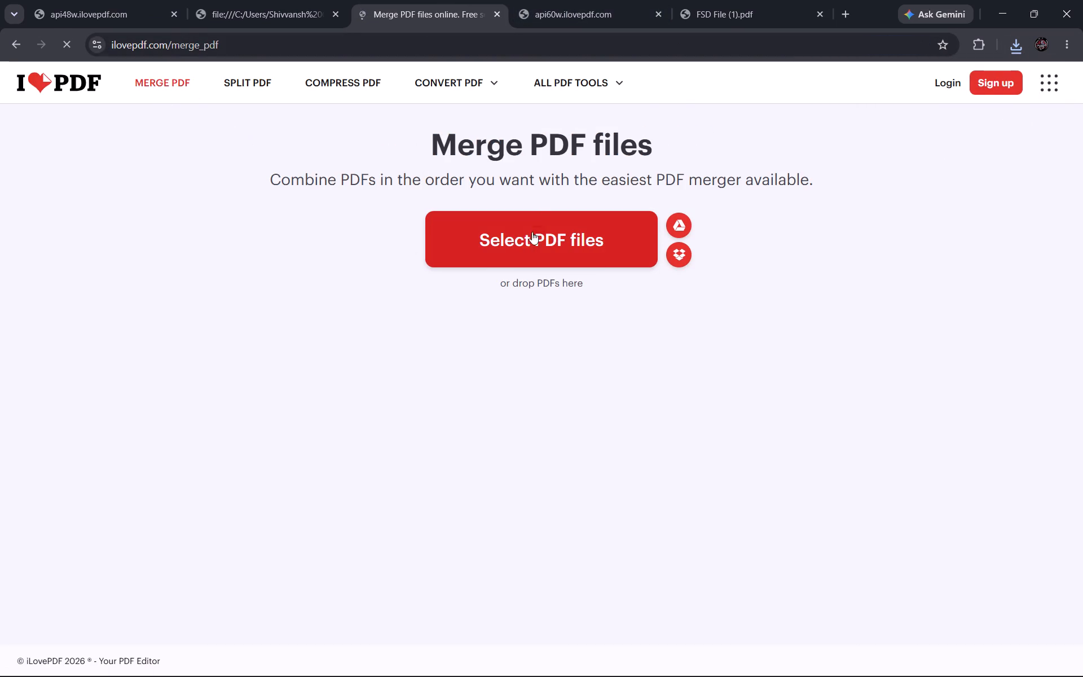
Add the PDFs FSD File and LAB FILE CS351 Template for students from Downloads to the merge.
left_click(525, 244)
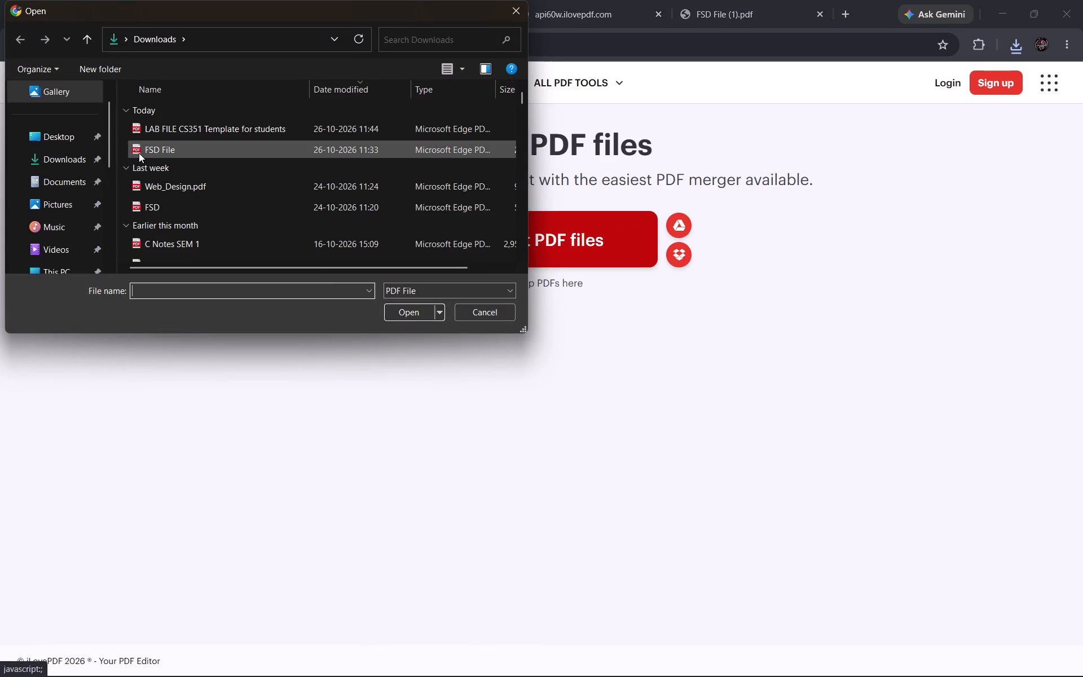
double_click(142, 151)
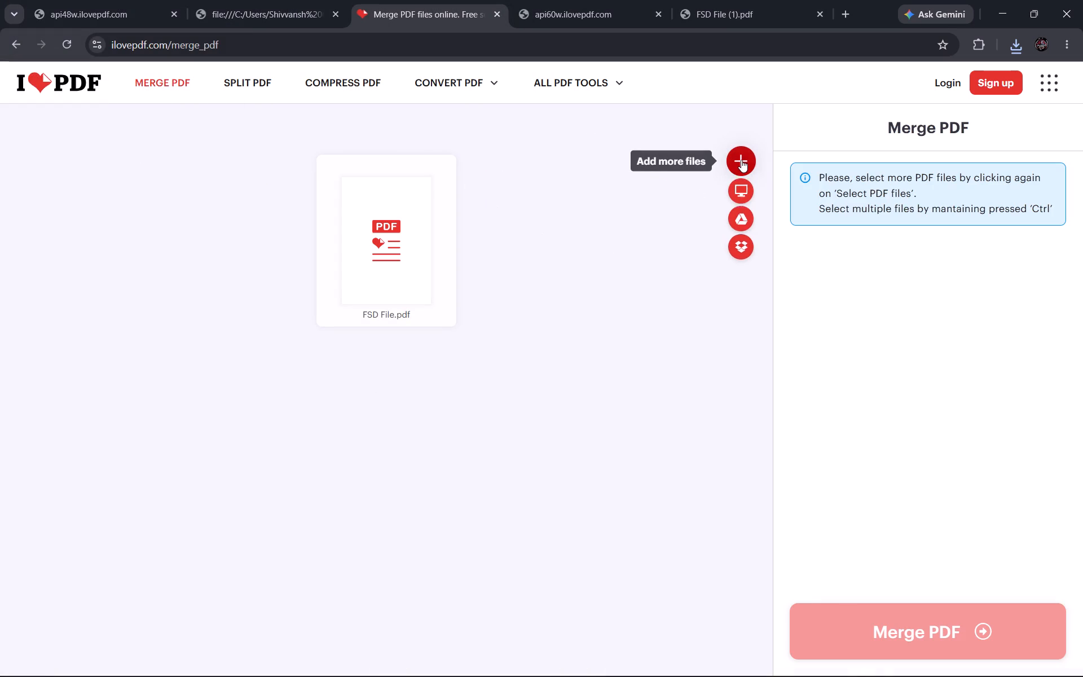
left_click(741, 160)
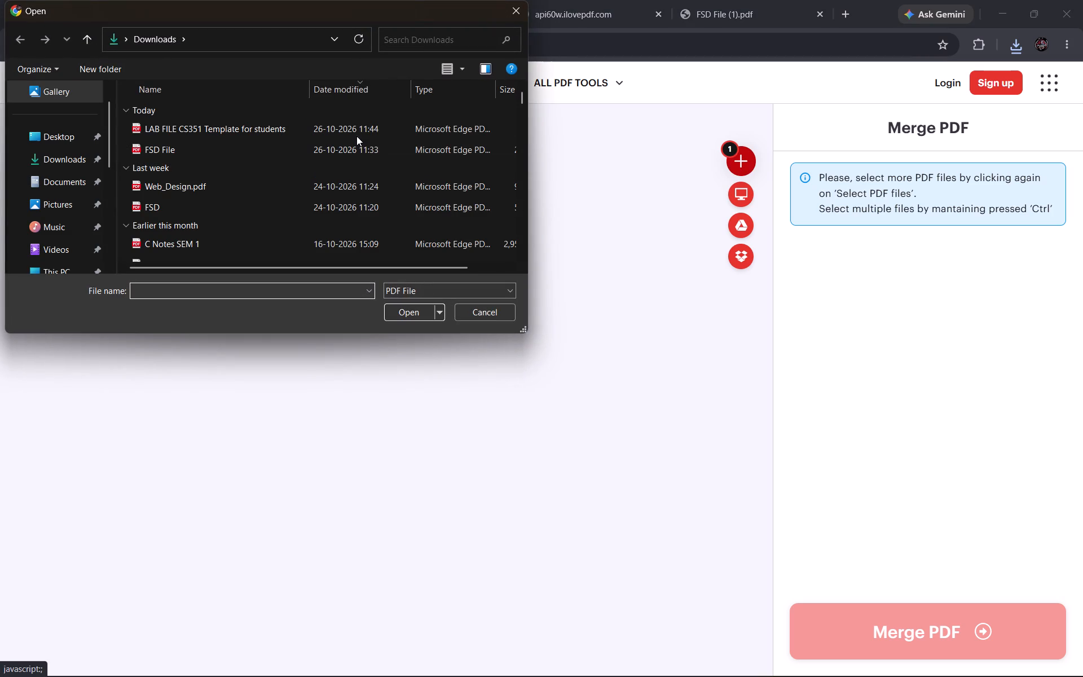
double_click(358, 130)
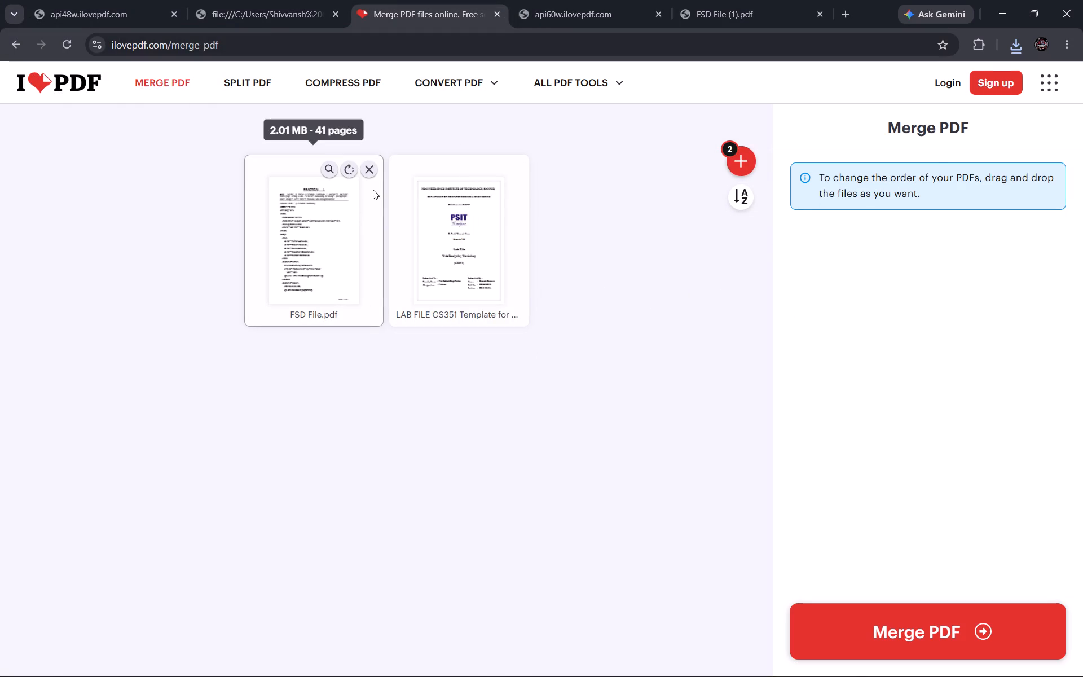
Remove FSD File.pdf from the merge and add it again from Downloads so it follows the lab file template.
left_click(369, 168)
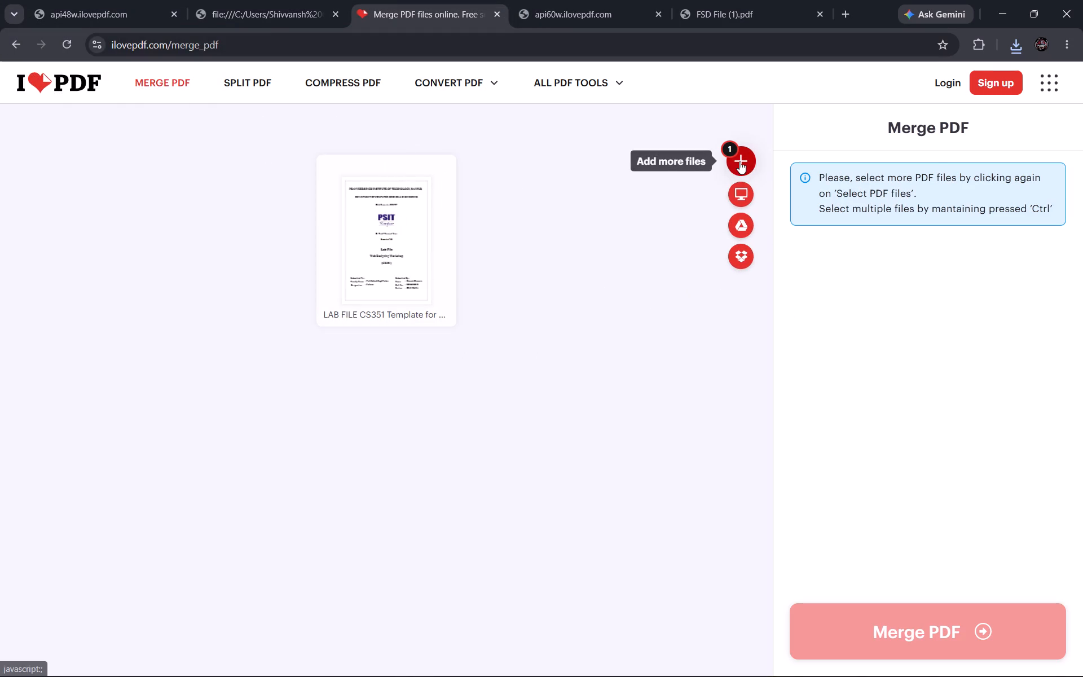
left_click(745, 160)
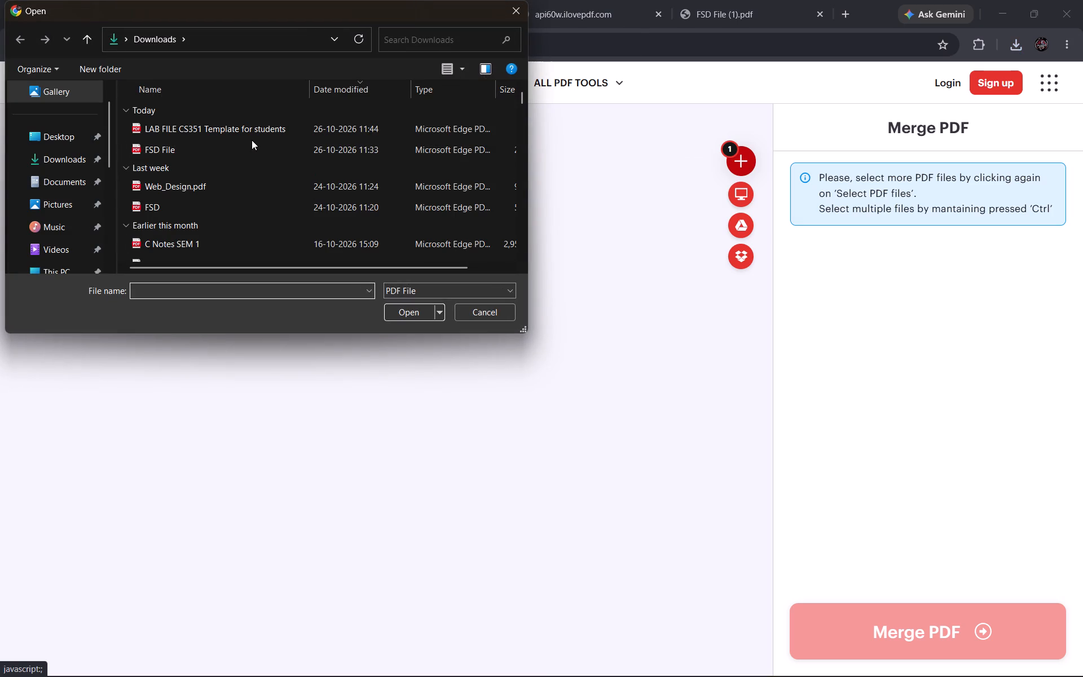
double_click(252, 149)
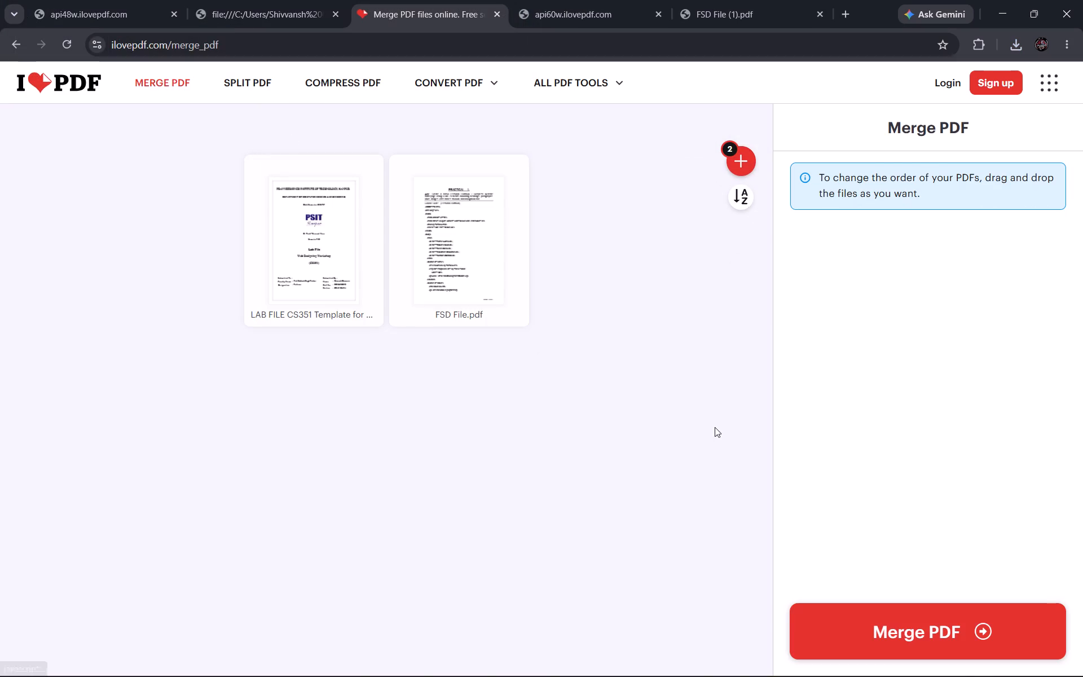
Merge the lab file template and FSD File into one PDF.
left_click(904, 632)
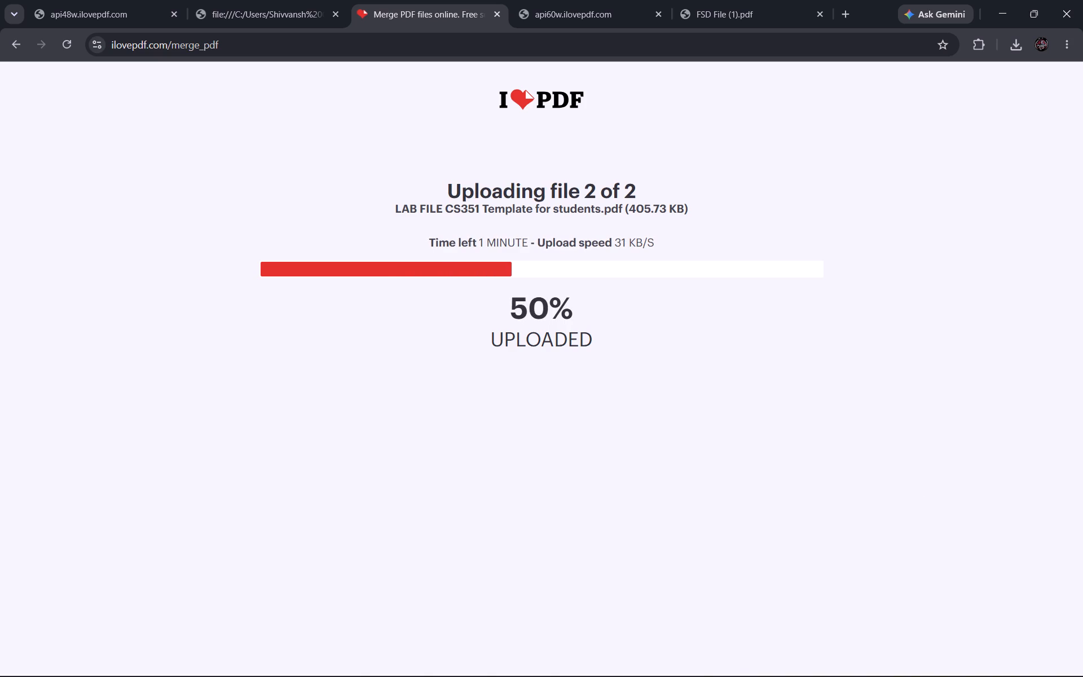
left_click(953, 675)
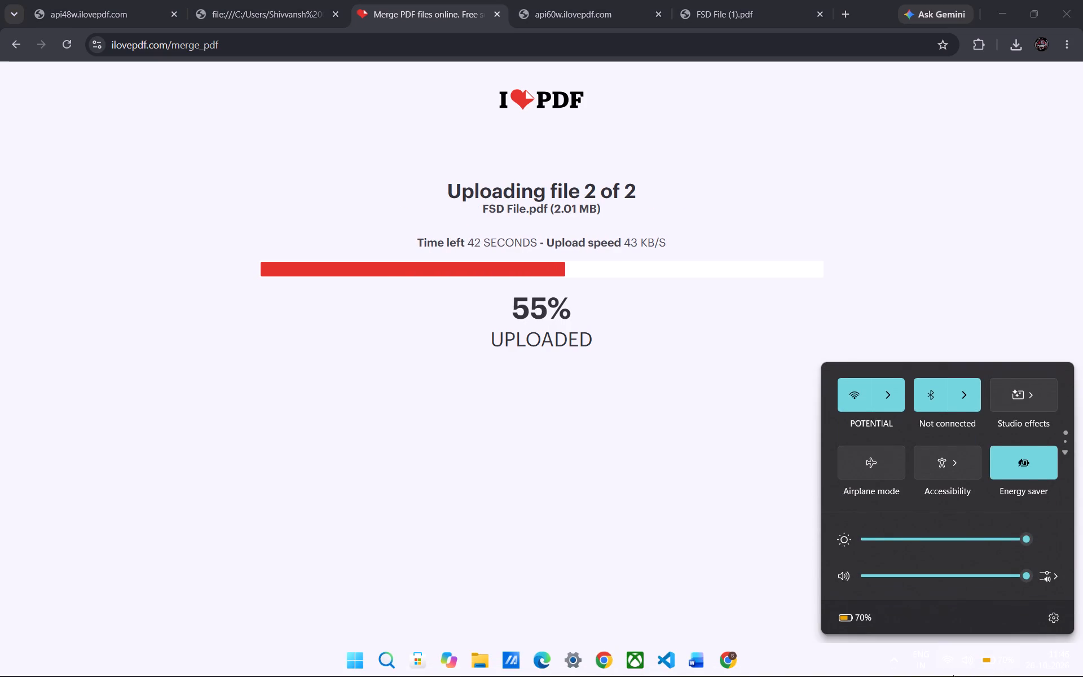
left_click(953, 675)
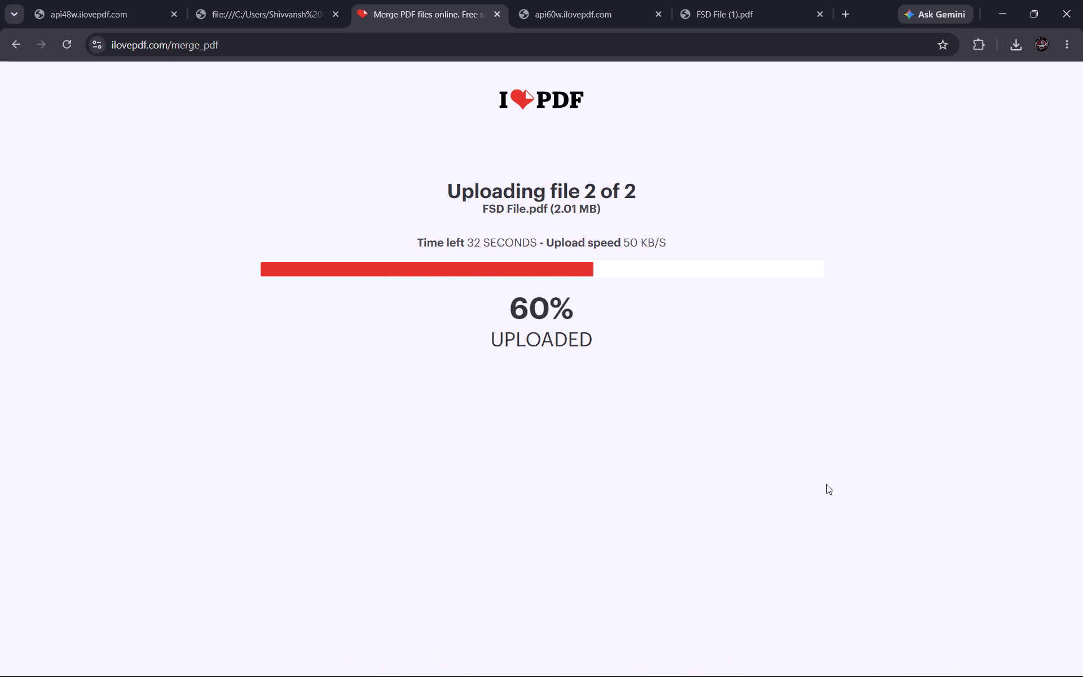
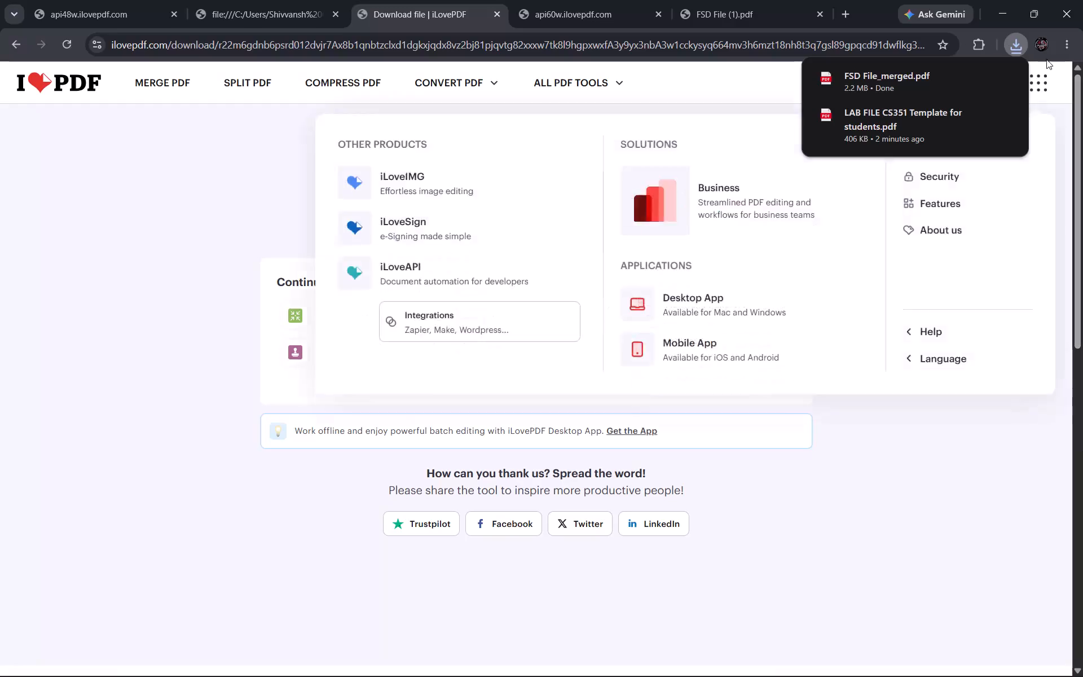
Open the merged PDF, FSD File_merged, trying it in Chrome first and switching to the Downloads folder in File Explorer.
left_click(1000, 74)
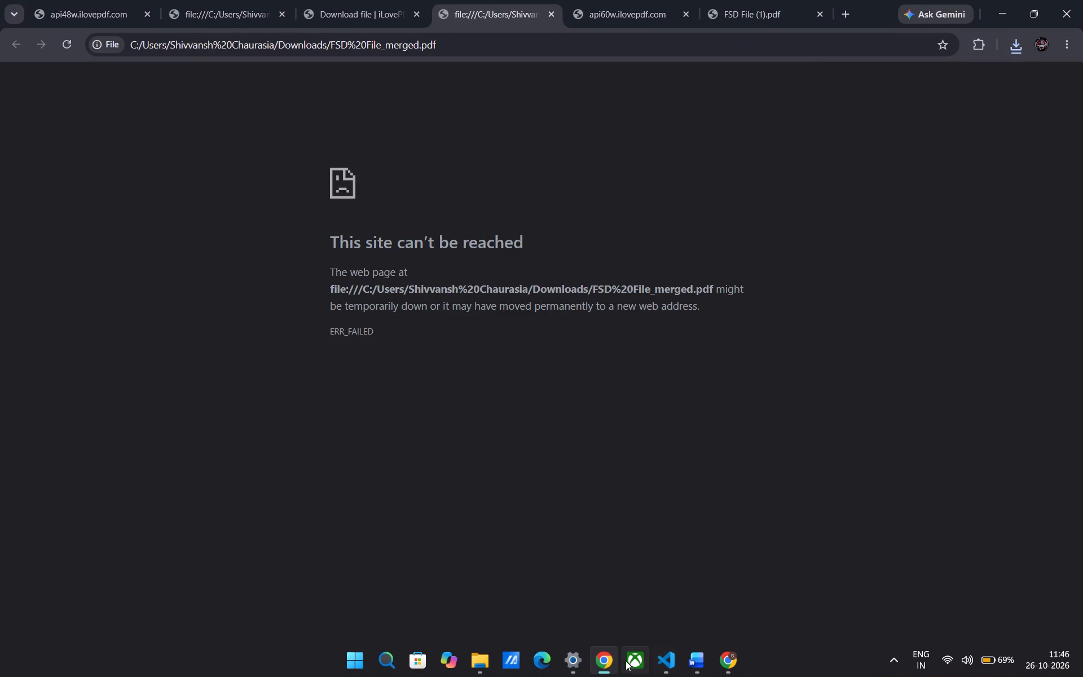
left_click(479, 663)
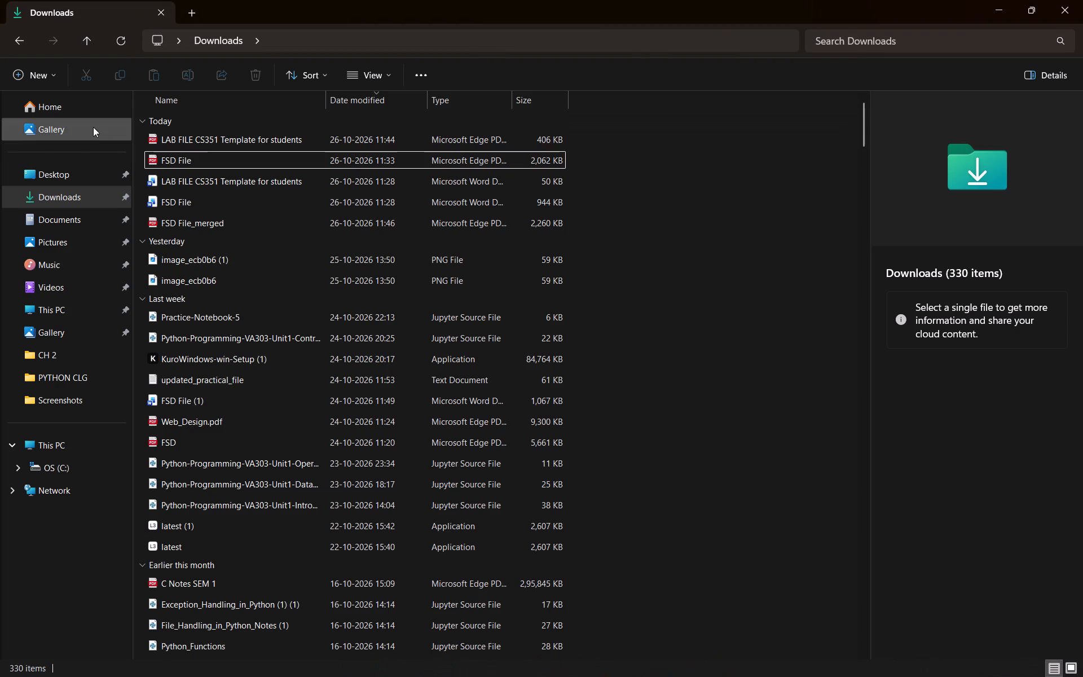
left_click(115, 29)
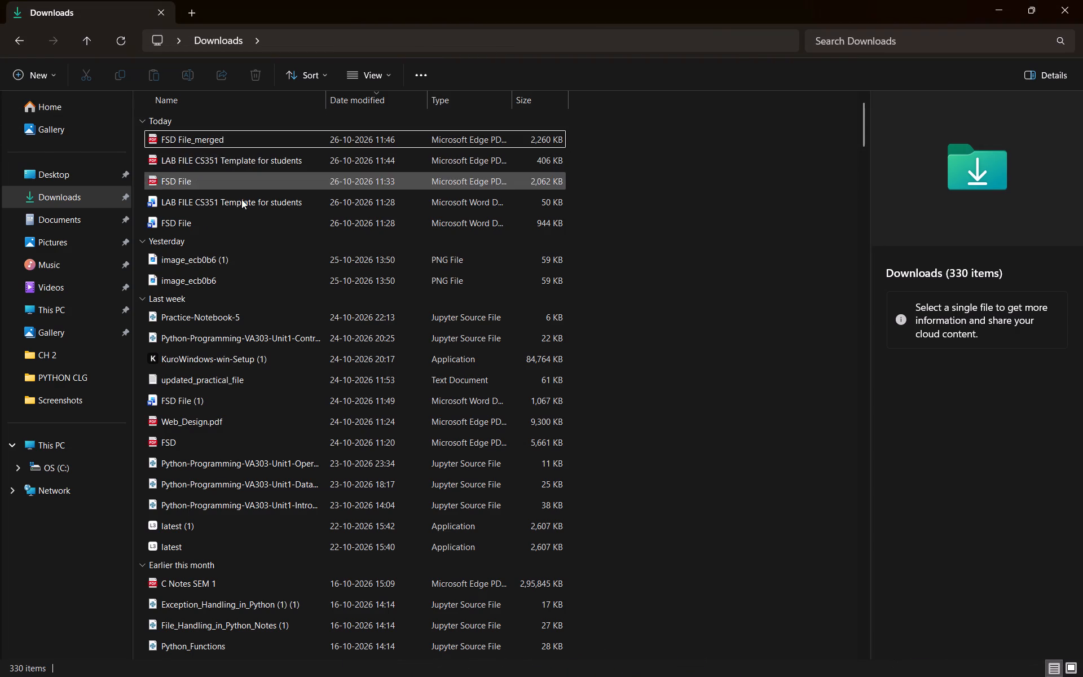
double_click(228, 139)
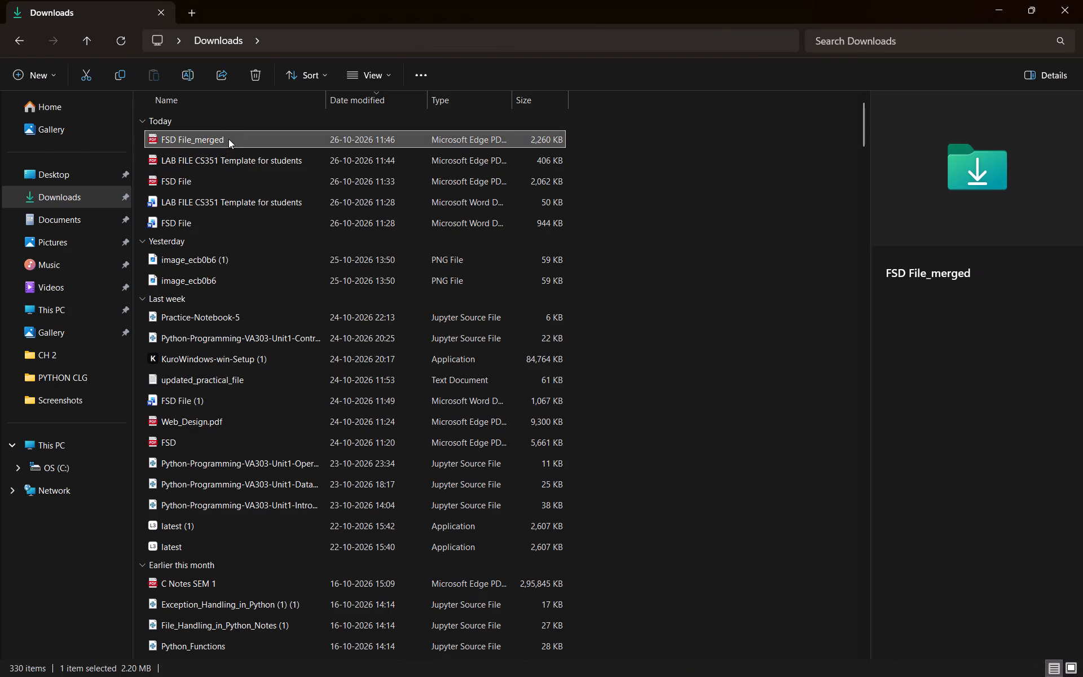
Examine the merged PDF's lab file template pages, from the cover through the experiment tables to the start of Practical 1.
scroll(228, 139, "down", 2)
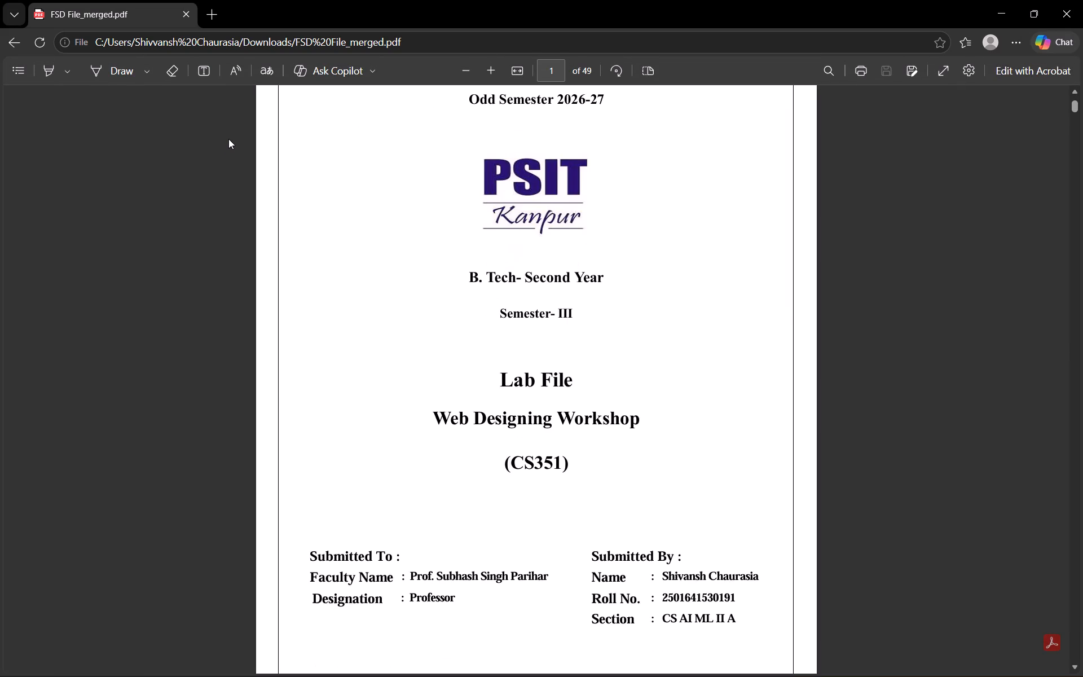
scroll(228, 139, "down", 4)
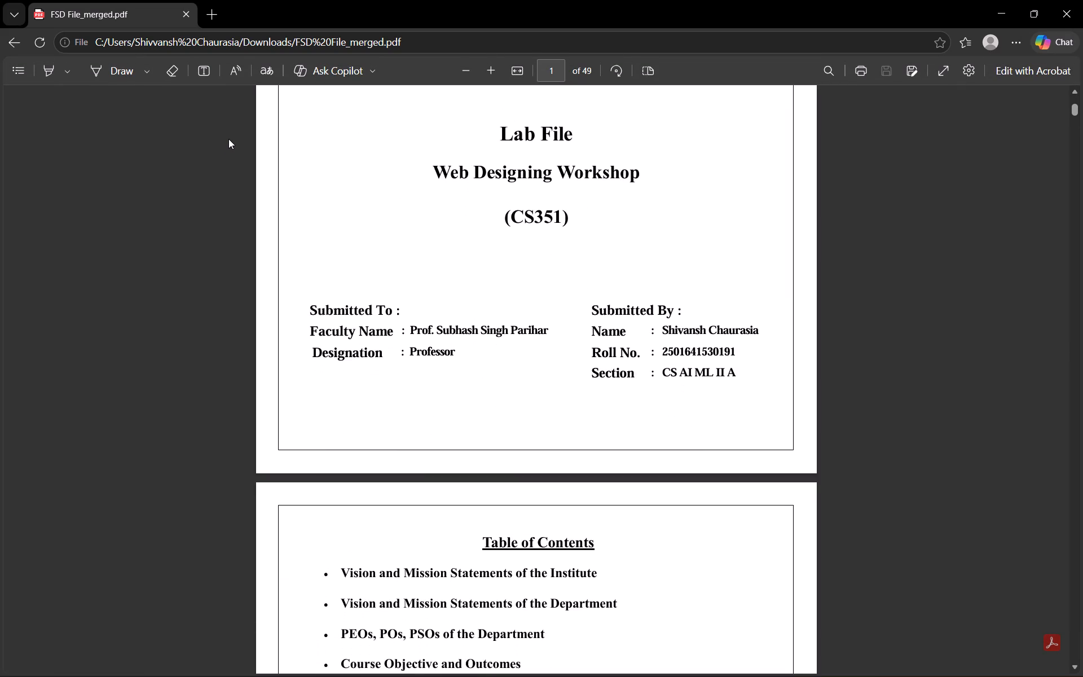
scroll(228, 139, "down", 2)
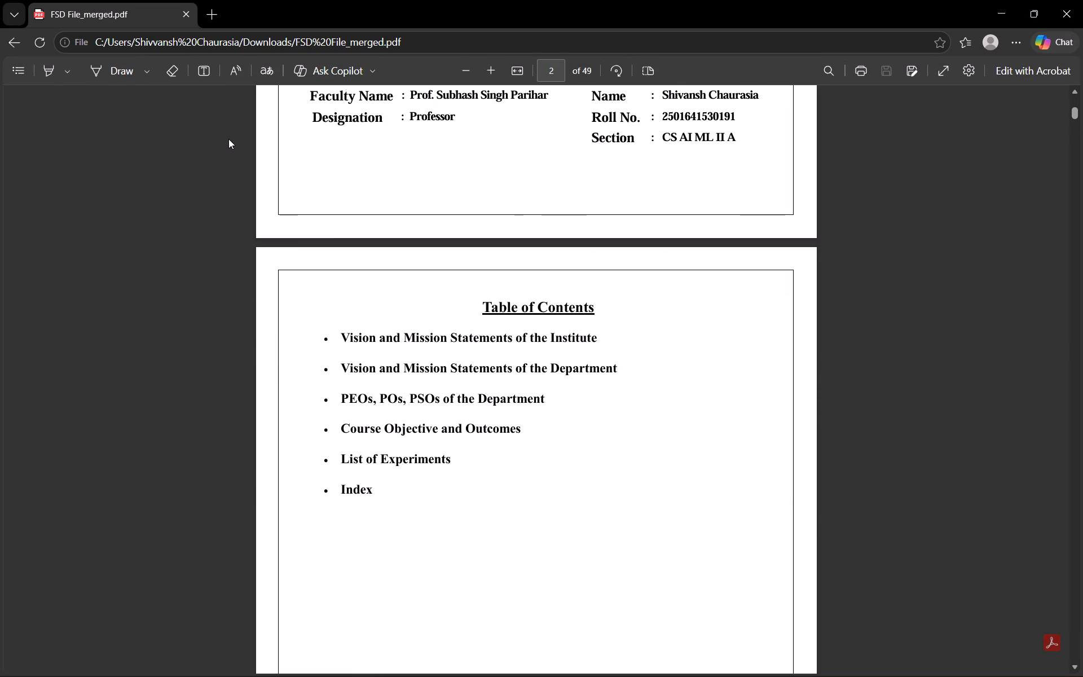
scroll(228, 139, "down", 3)
scroll(228, 139, "up", 1)
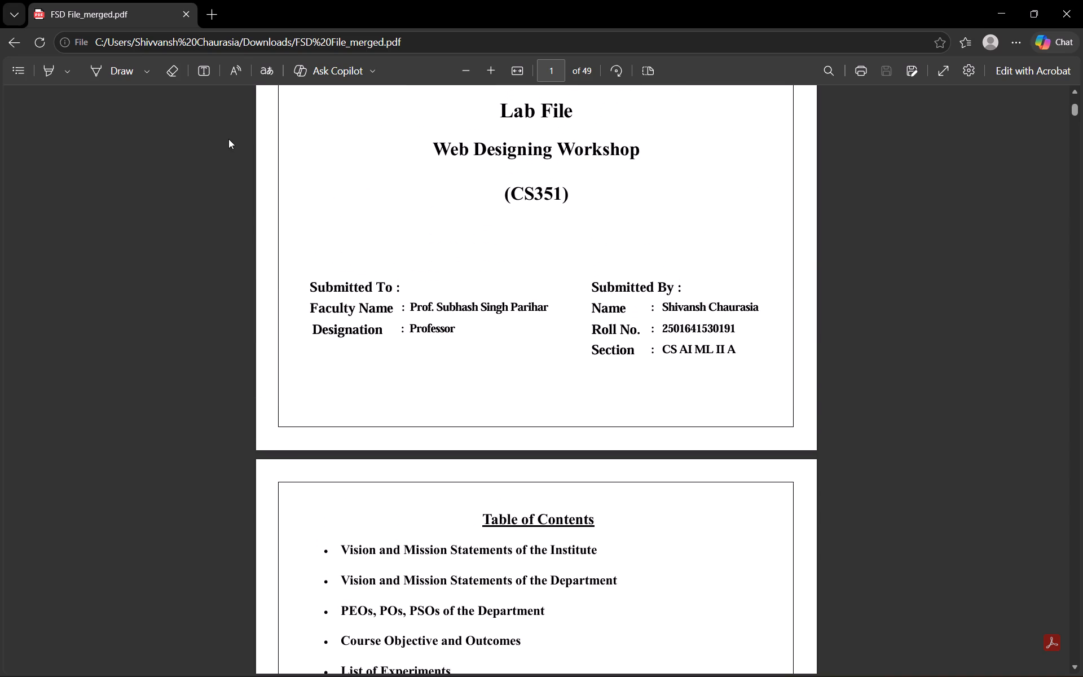
scroll(228, 139, "down", 16)
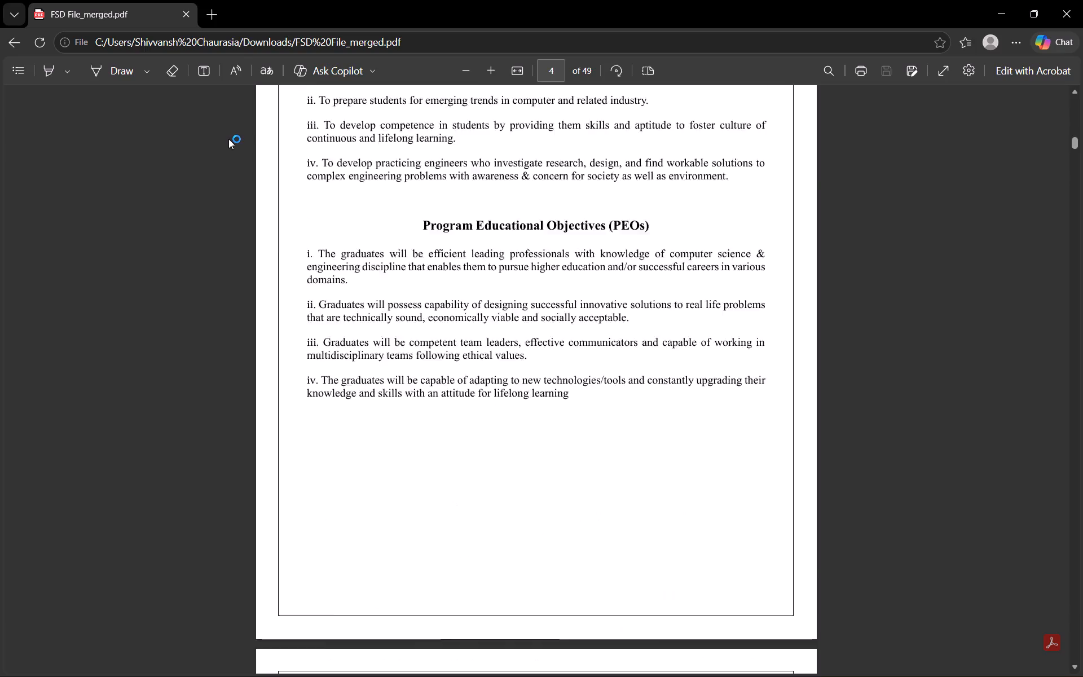
scroll(228, 139, "down", 6)
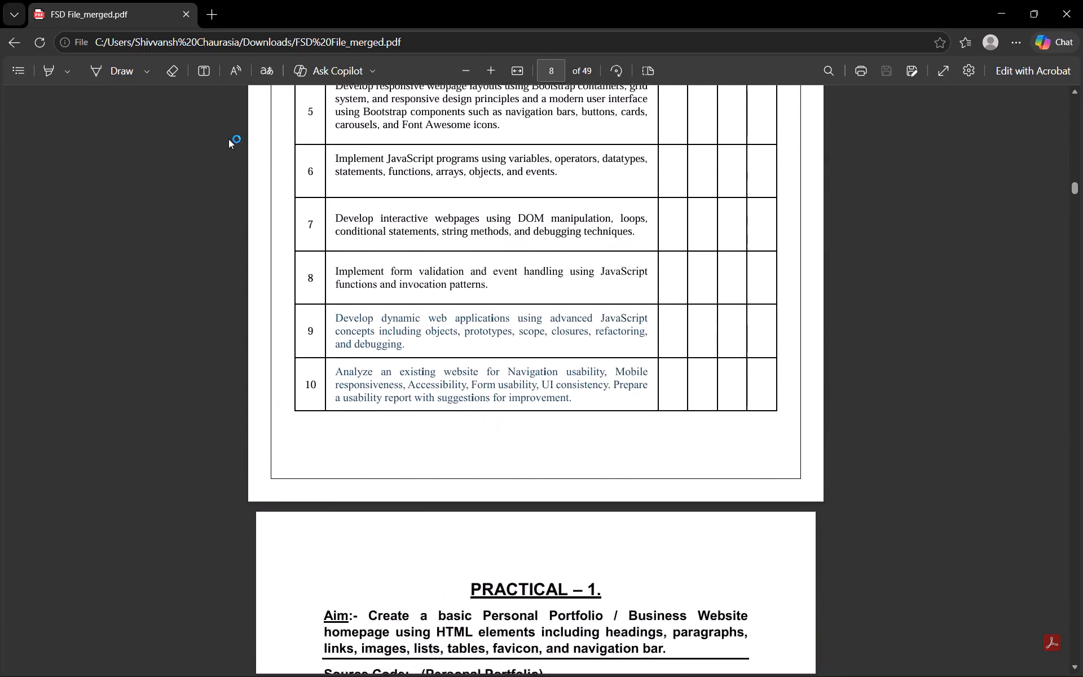
scroll(228, 139, "down", 1)
scroll(228, 139, "up", 1)
scroll(228, 139, "down", 1)
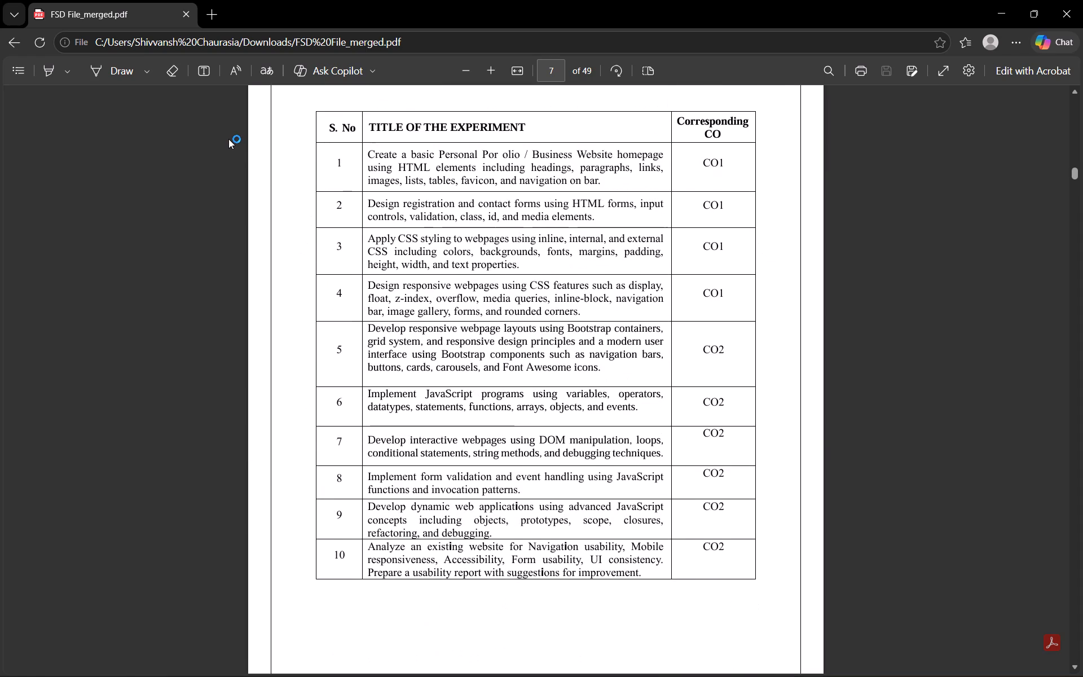
scroll(228, 139, "down", 1)
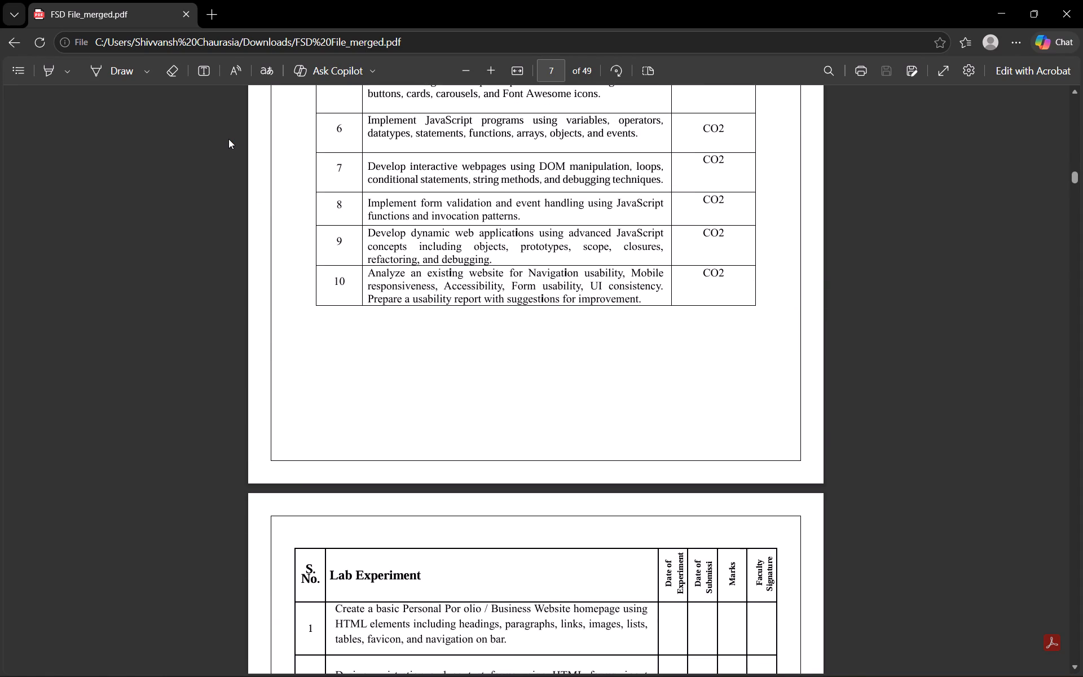
scroll(228, 139, "down", 1)
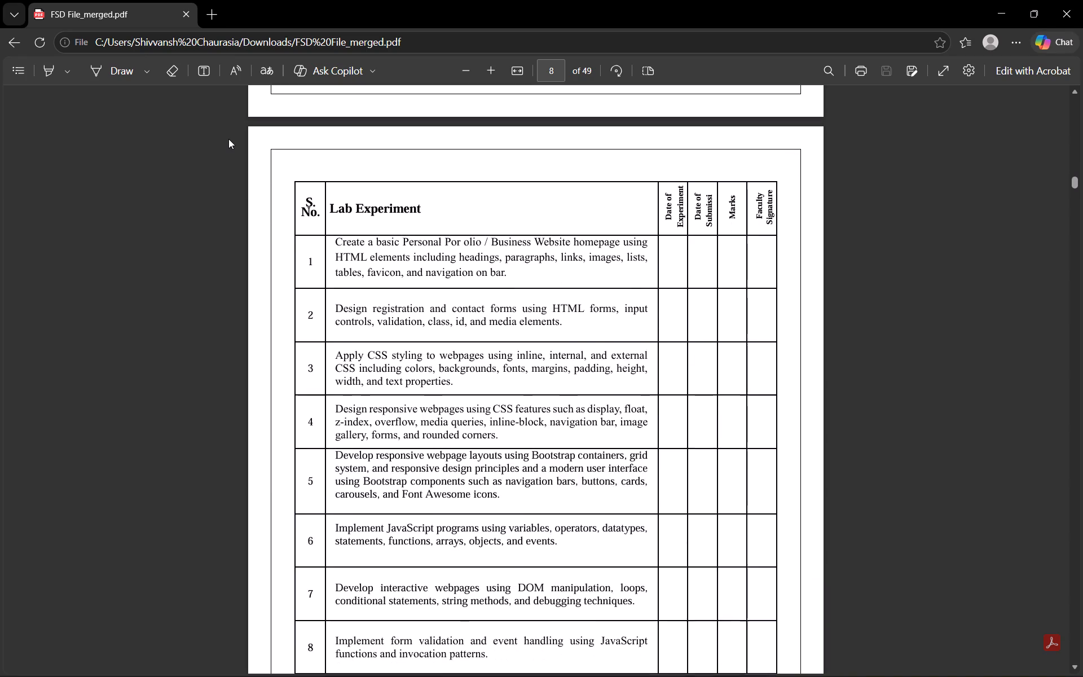
scroll(228, 139, "down", 5)
scroll(228, 139, "up", 3)
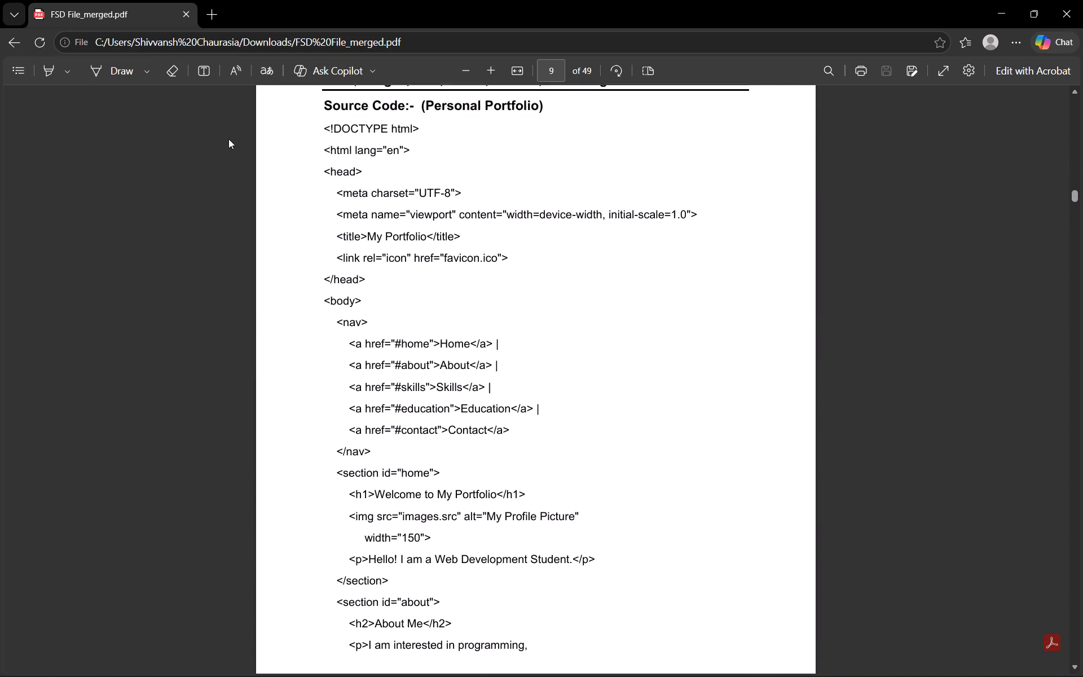
scroll(228, 139, "up", 1)
scroll(228, 139, "down", 2)
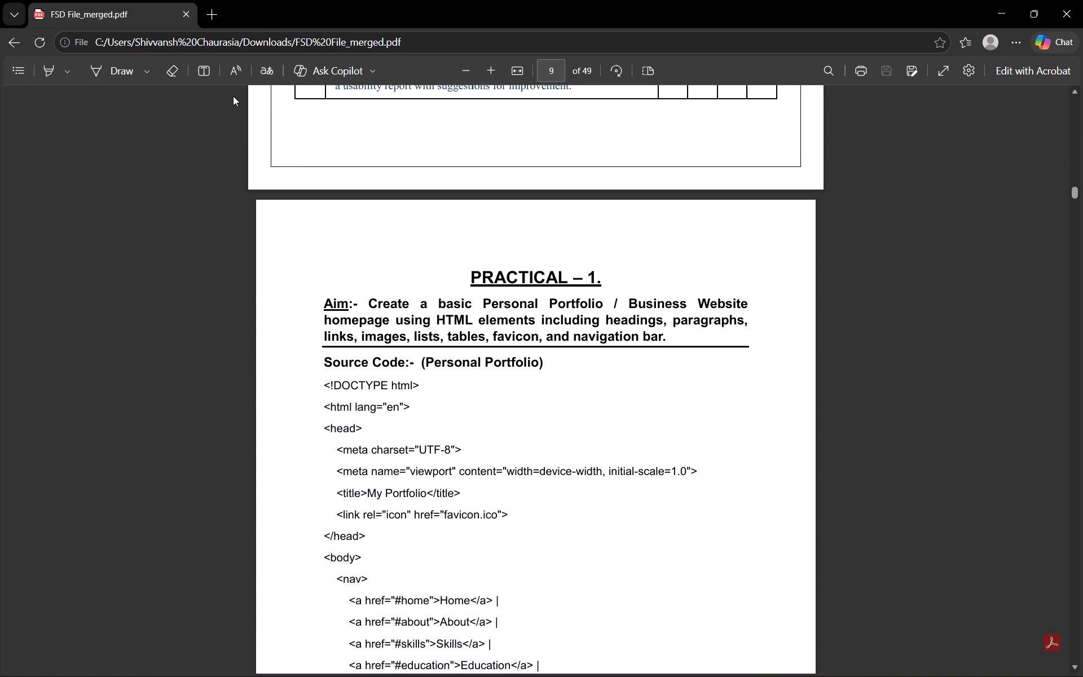
Examine Practical 1's aim, personal portfolio source code and output pages in the merged PDF.
scroll(233, 96, "down", 1)
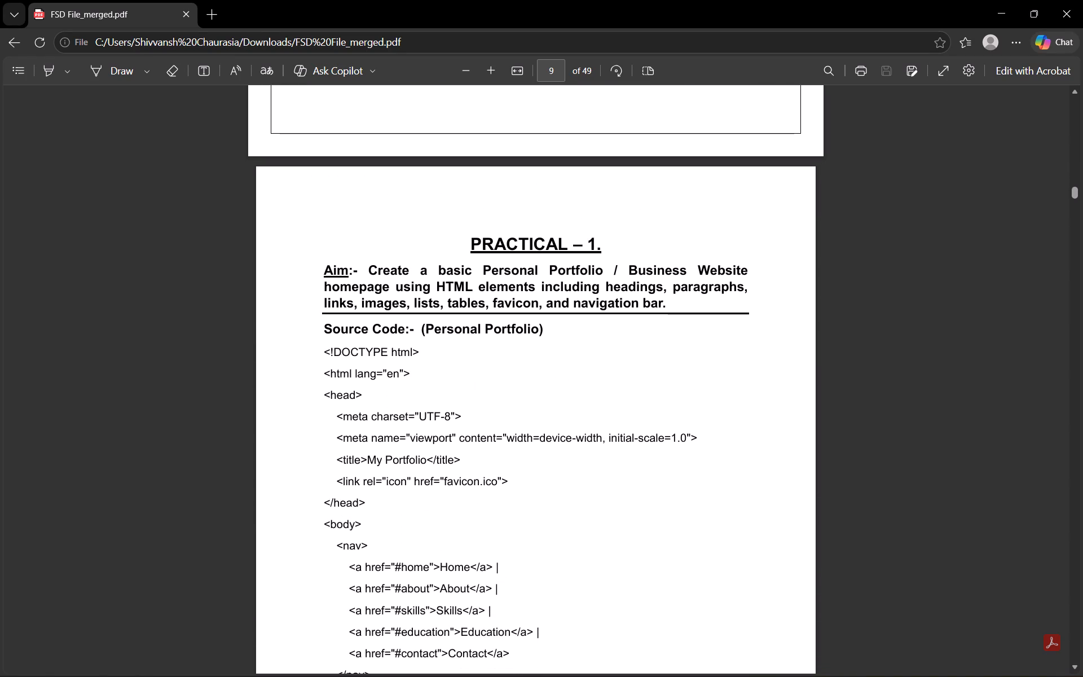
scroll(423, 360, "down", 2)
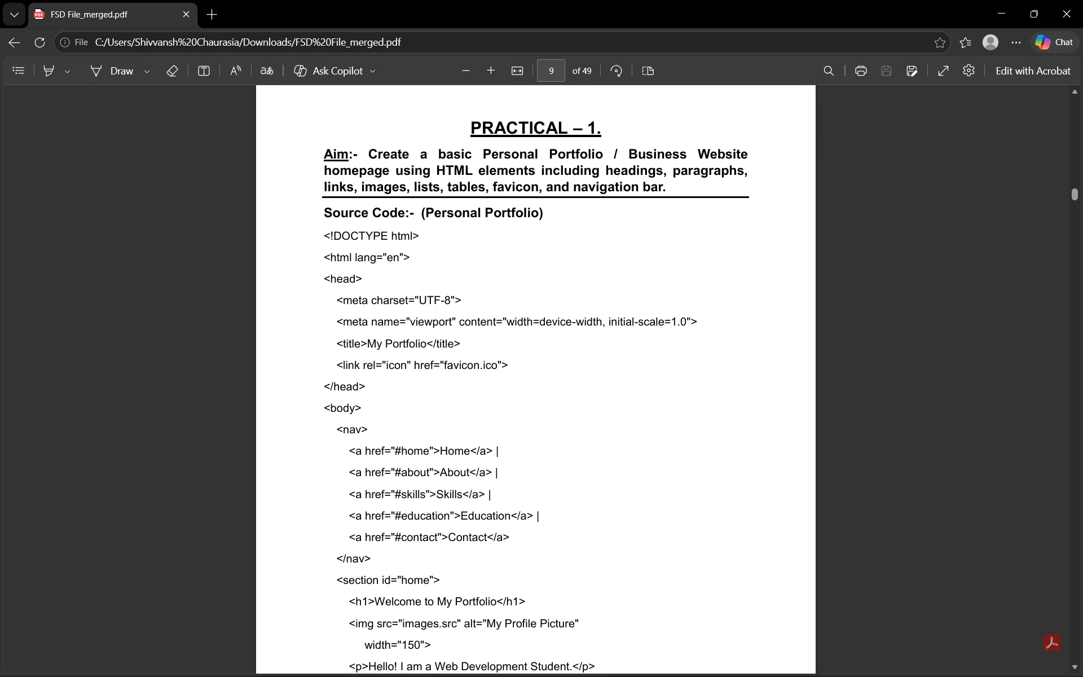
scroll(423, 360, "down", 1)
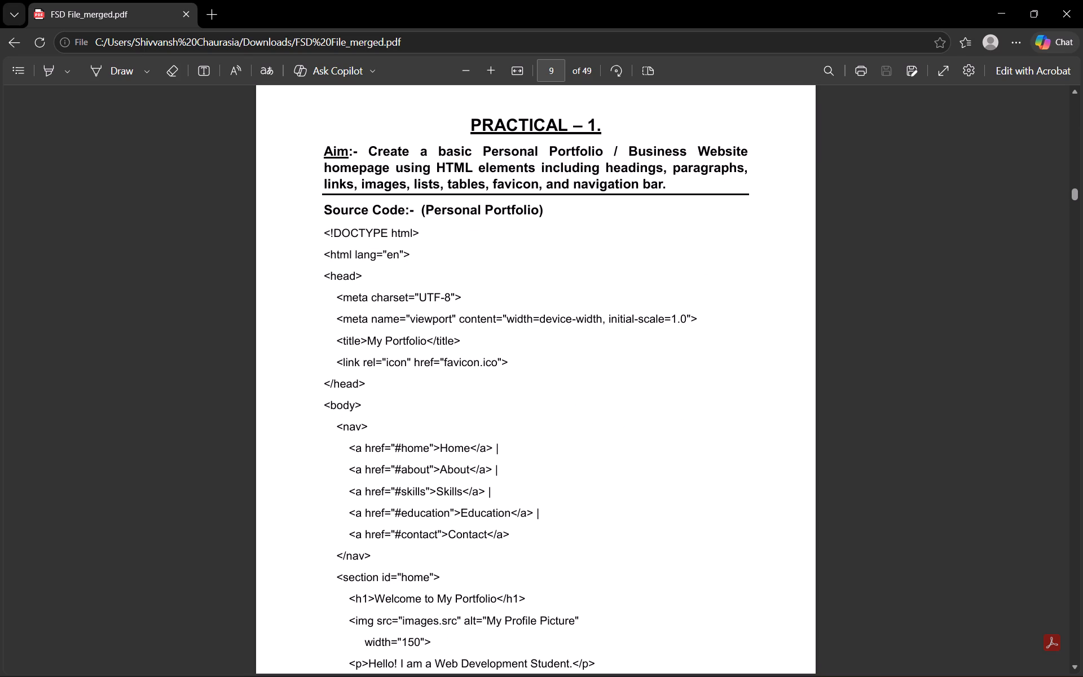
scroll(423, 360, "down", 2)
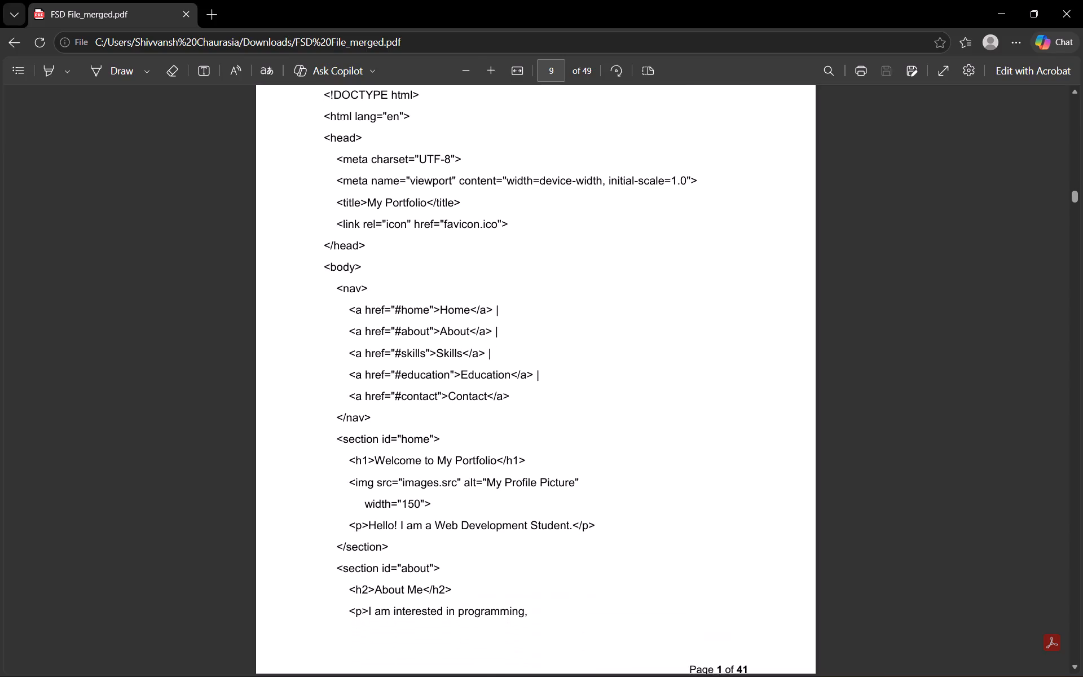
scroll(423, 360, "down", 11)
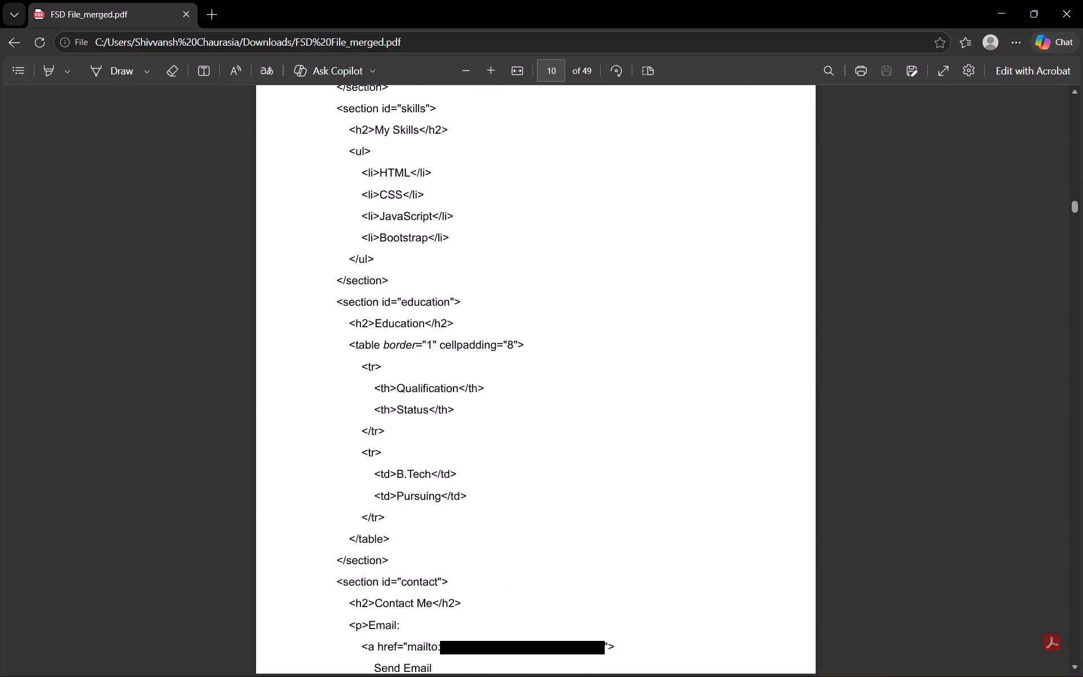
scroll(423, 360, "down", 4)
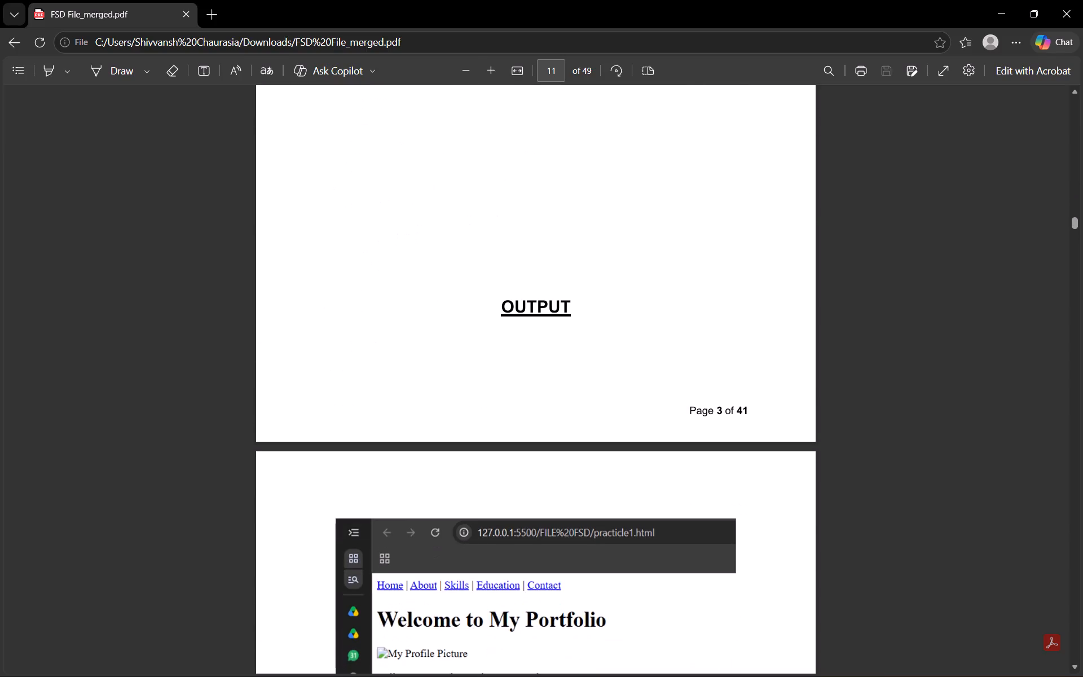
scroll(423, 360, "down", 1)
scroll(423, 360, "up", 6)
scroll(423, 360, "down", 8)
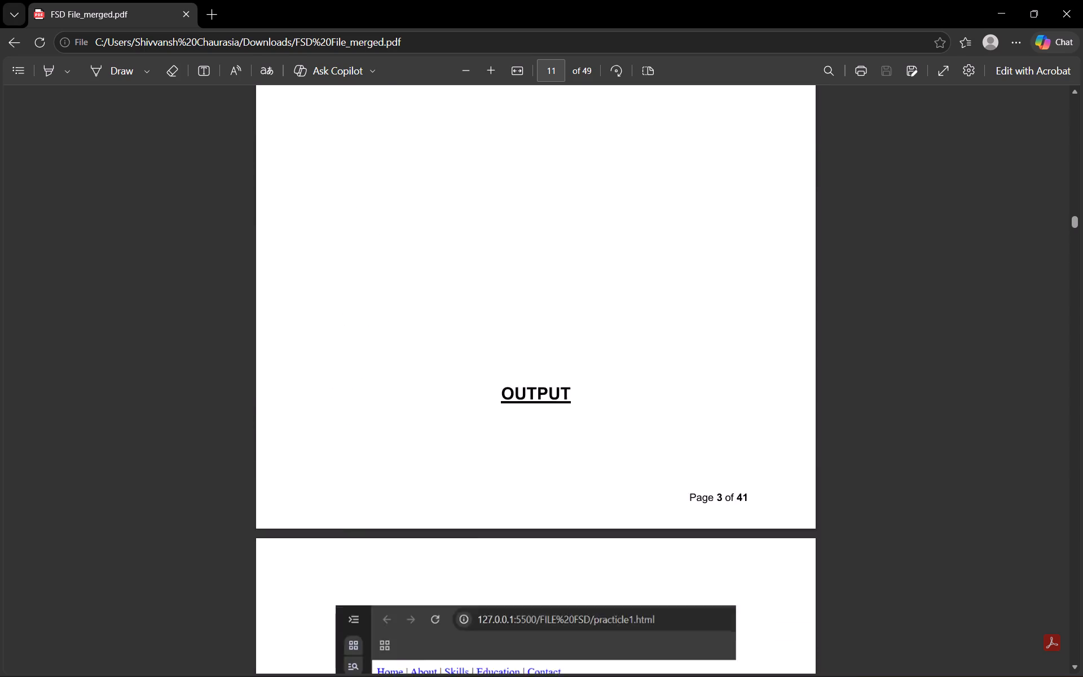
scroll(423, 360, "down", 5)
scroll(422, 307, "down", 1)
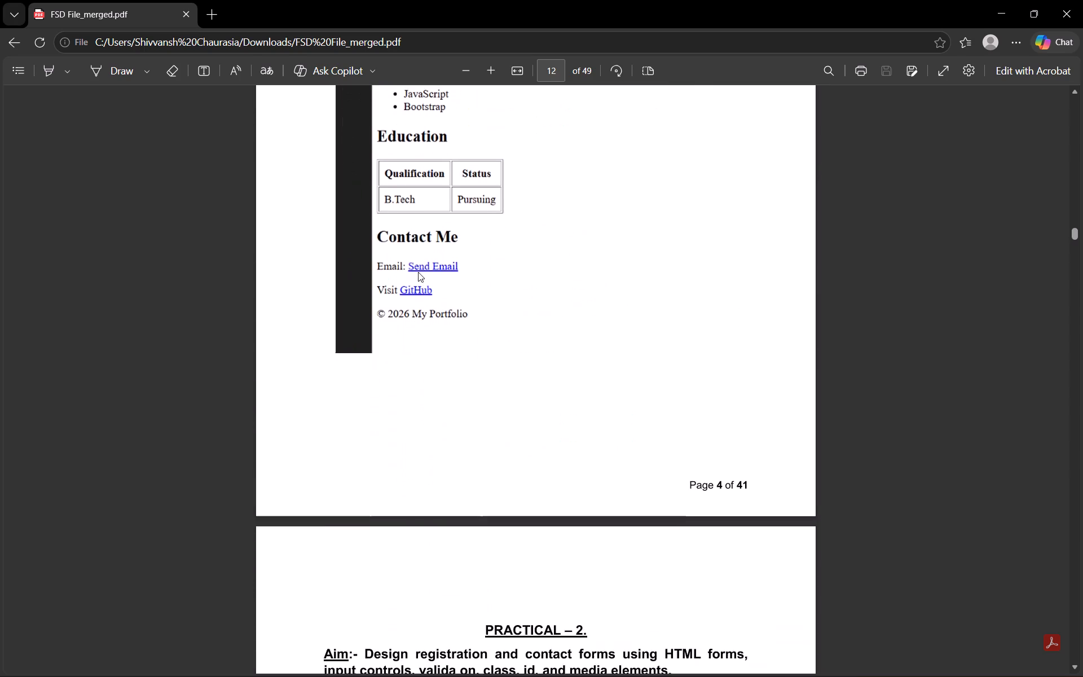
Examine the merged PDF from Practical 2 to the My Website output page, and close the PDF window.
scroll(418, 272, "down", 9)
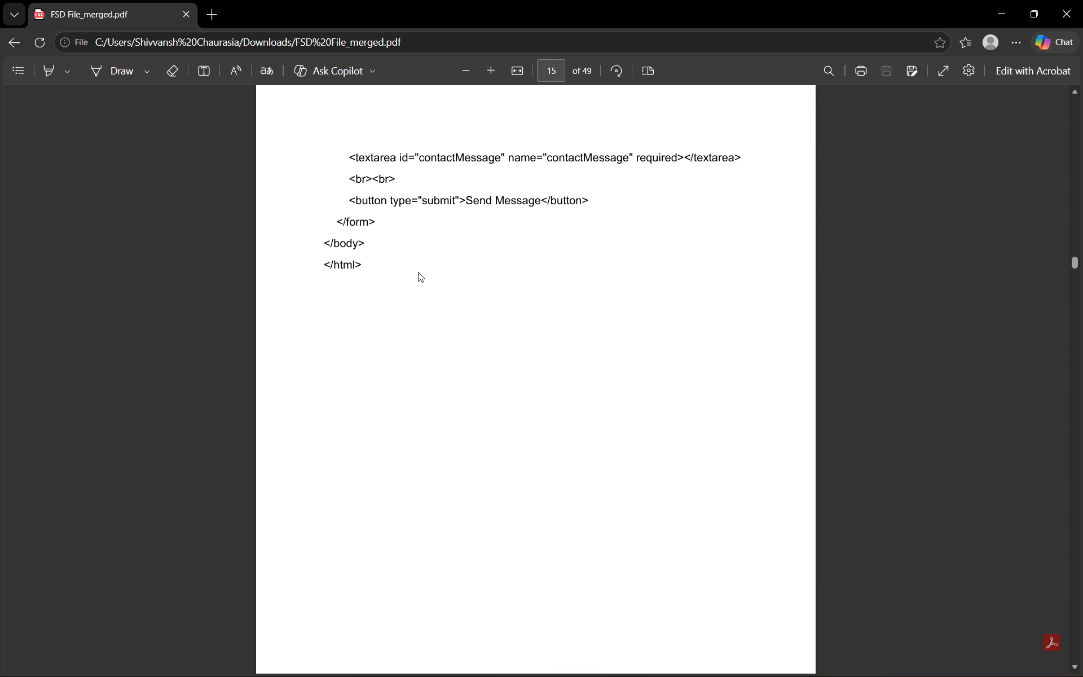
scroll(418, 272, "down", 8)
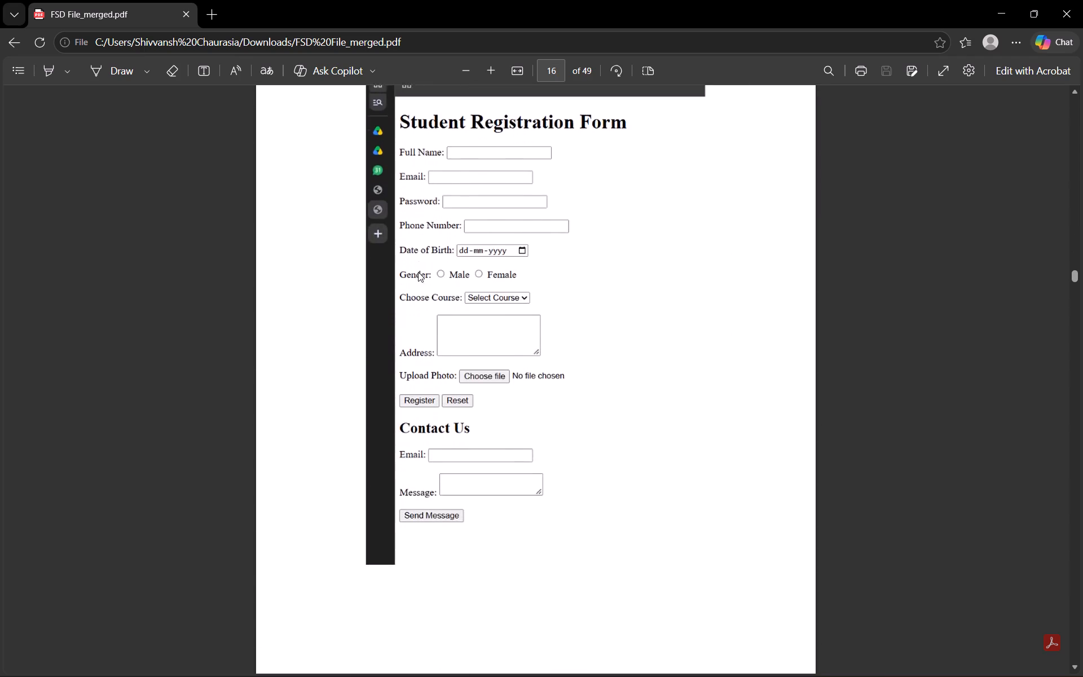
scroll(418, 272, "down", 7)
scroll(418, 272, "up", 1)
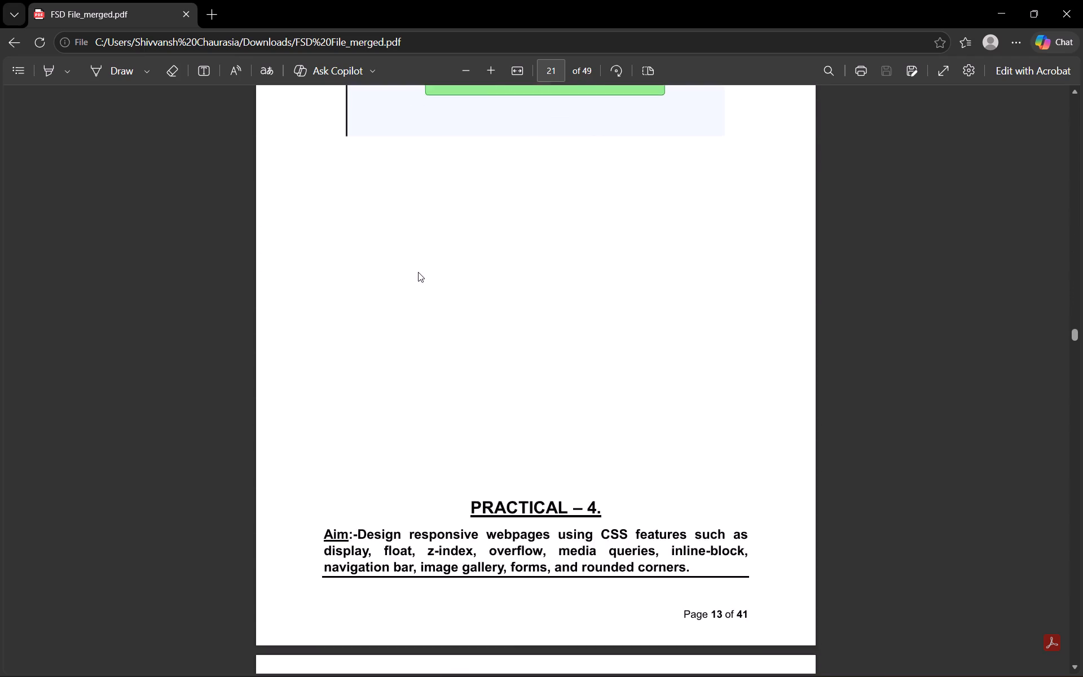
scroll(418, 272, "up", 1)
scroll(418, 272, "down", 8)
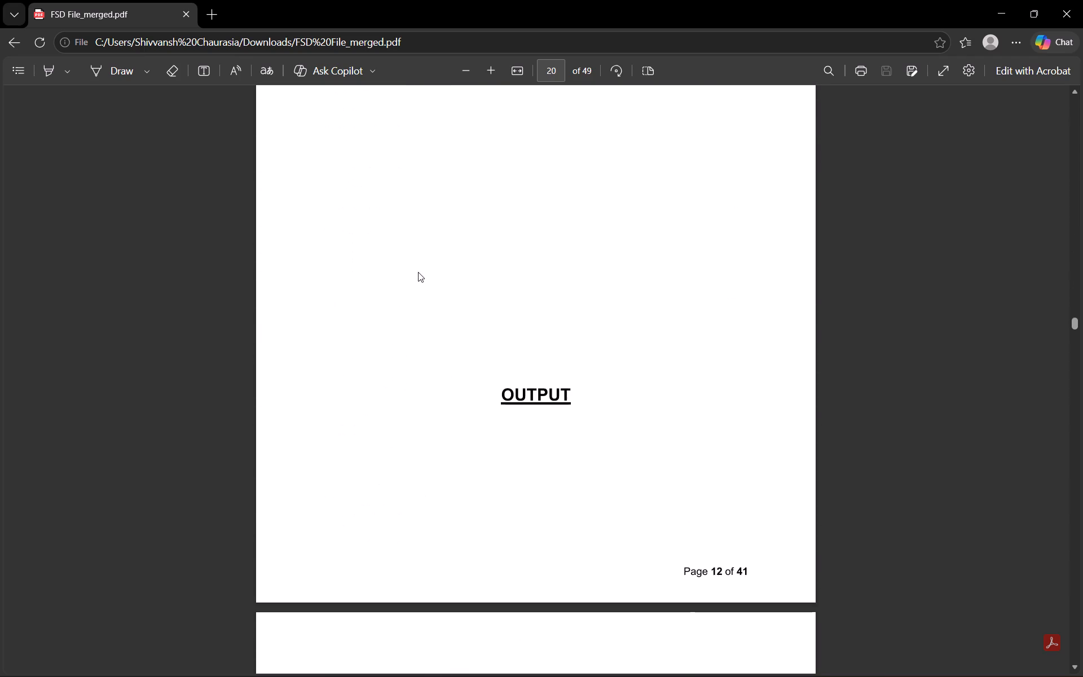
scroll(418, 272, "down", 8)
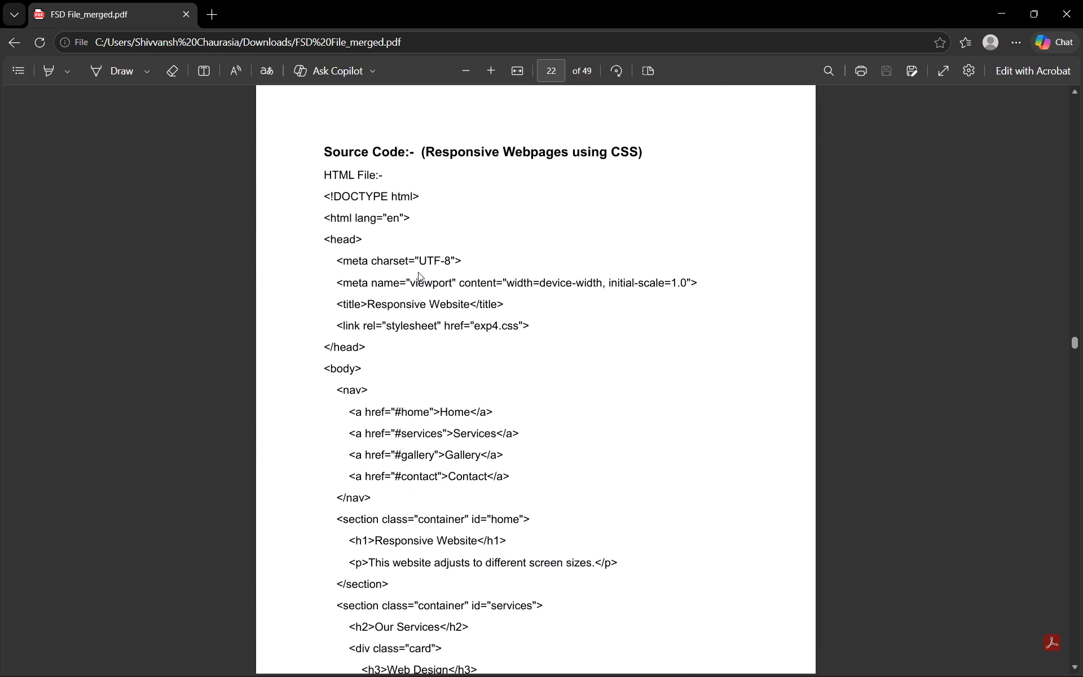
scroll(418, 272, "down", 6)
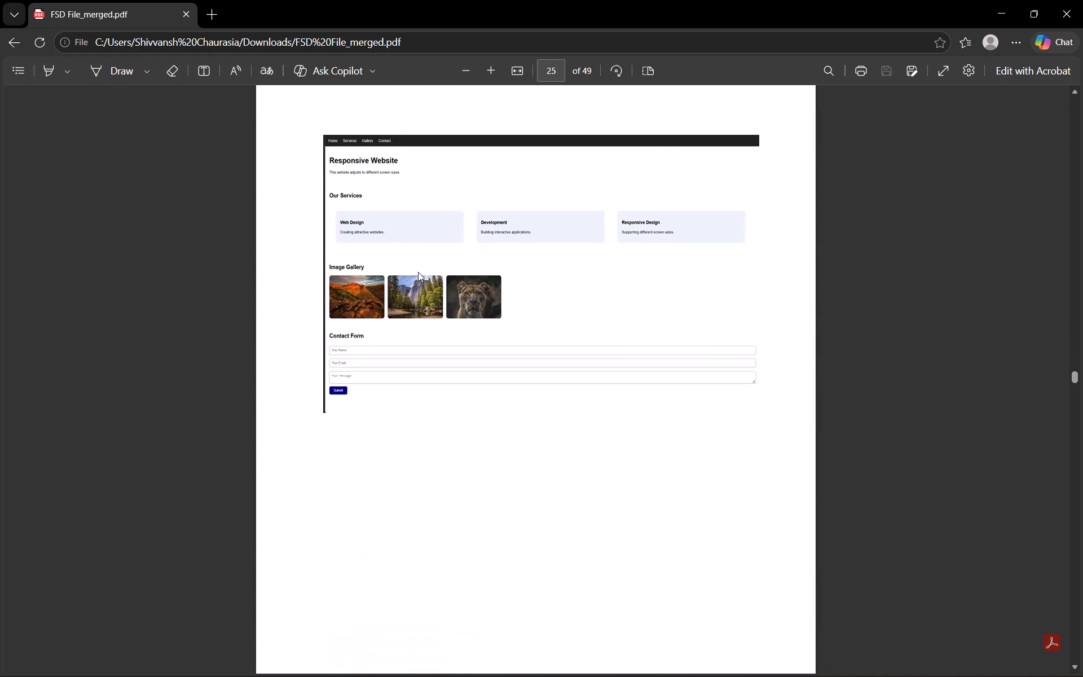
scroll(418, 272, "down", 7)
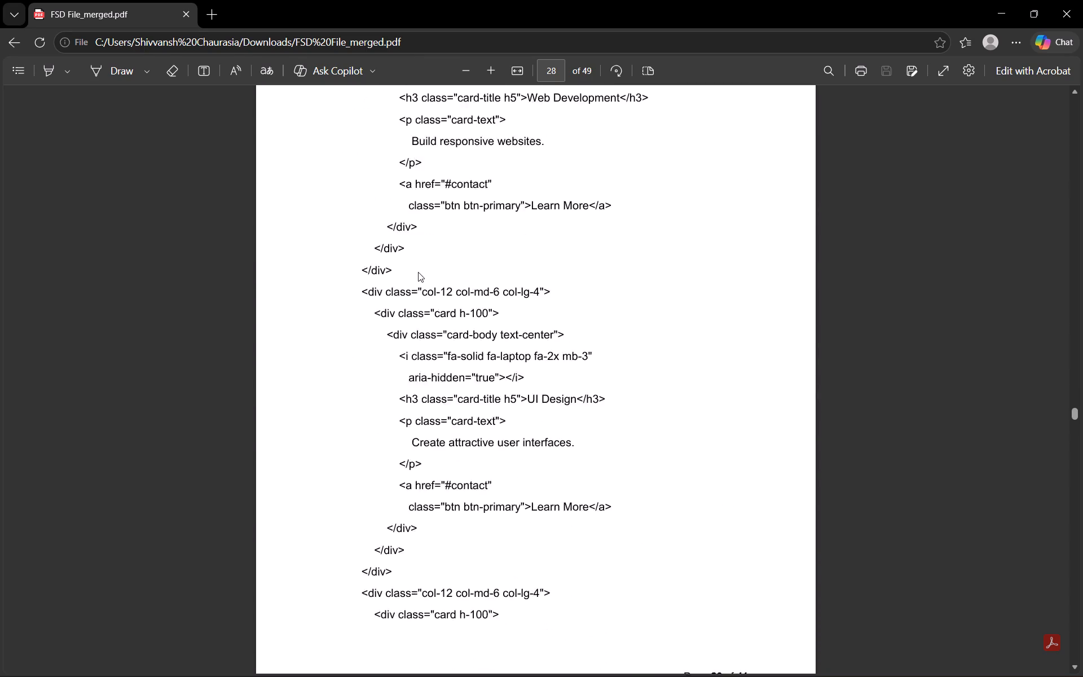
scroll(418, 272, "down", 7)
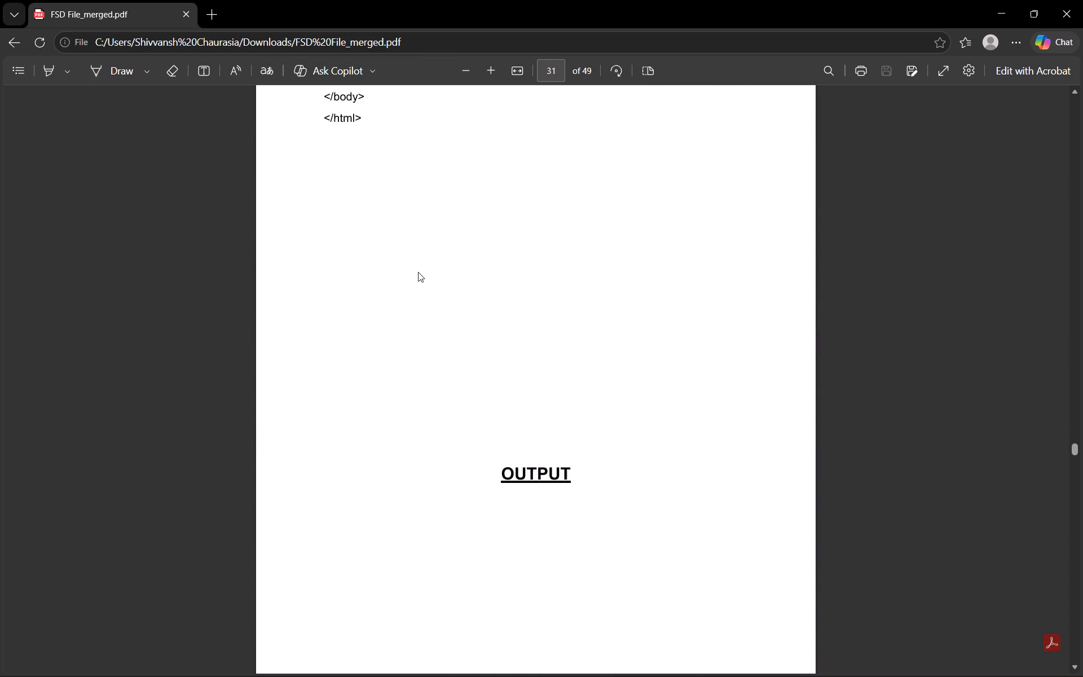
scroll(418, 272, "down", 2)
scroll(418, 272, "up", 3)
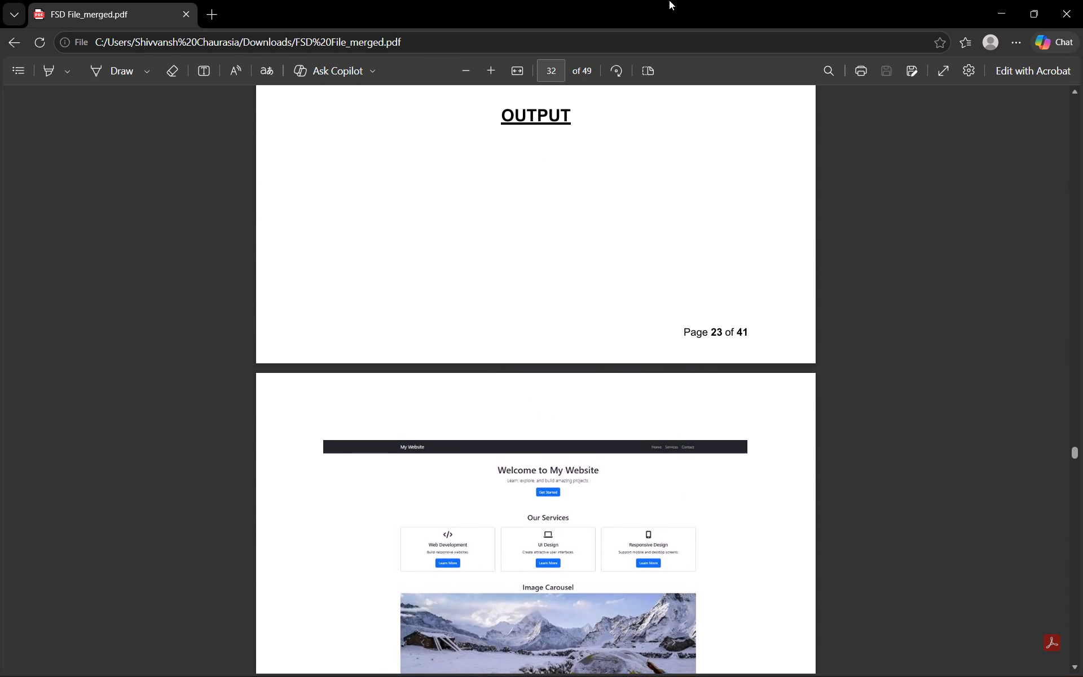
left_click(1081, 0)
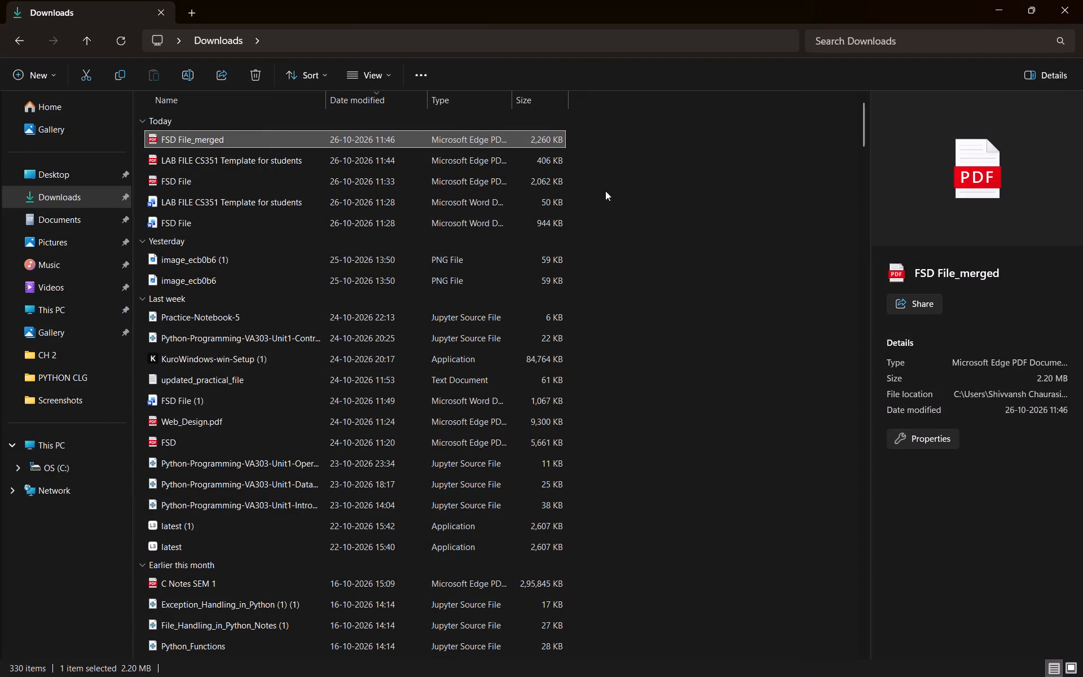
Delete the FSD File PDF and the FSD File_merged PDF from the Downloads folder.
right_click(559, 177)
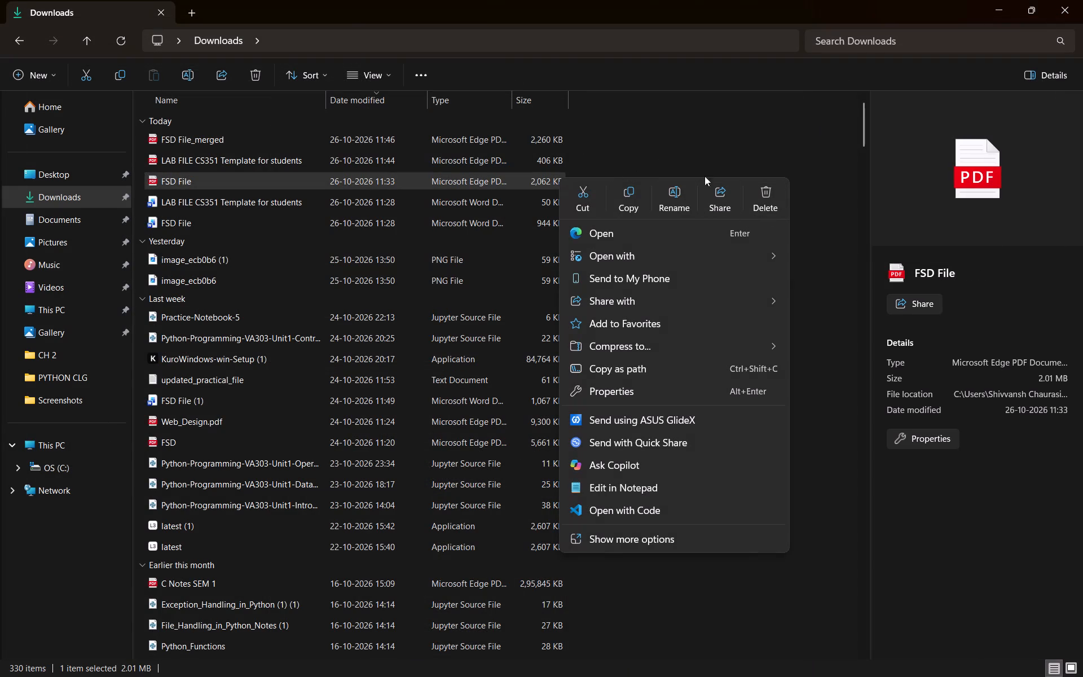
left_click(767, 190)
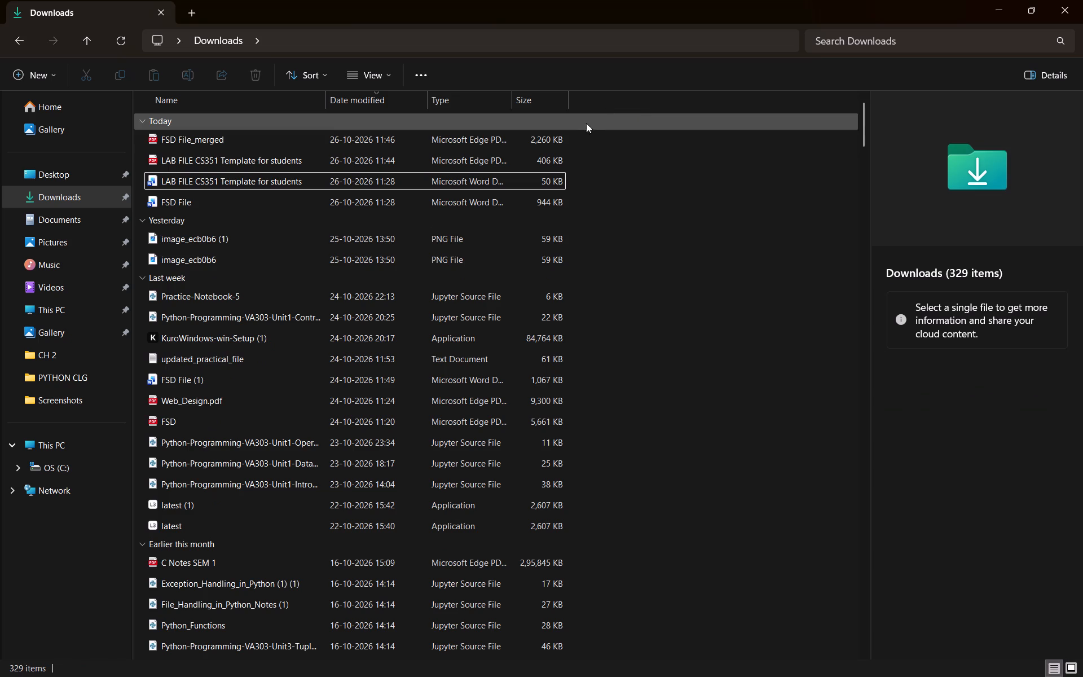
right_click(563, 138)
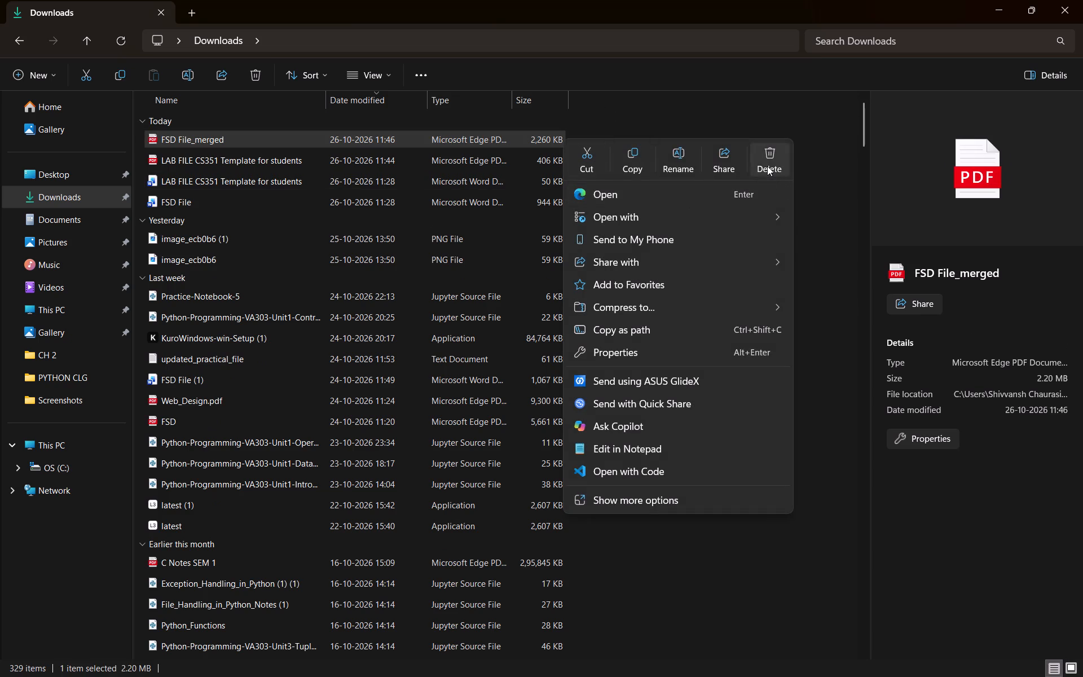
left_click(767, 166)
Switch to the recovered CS351 lab file template in Word, view its cover and course outcomes, and minimize it without saving or deleting it.
left_click(695, 660)
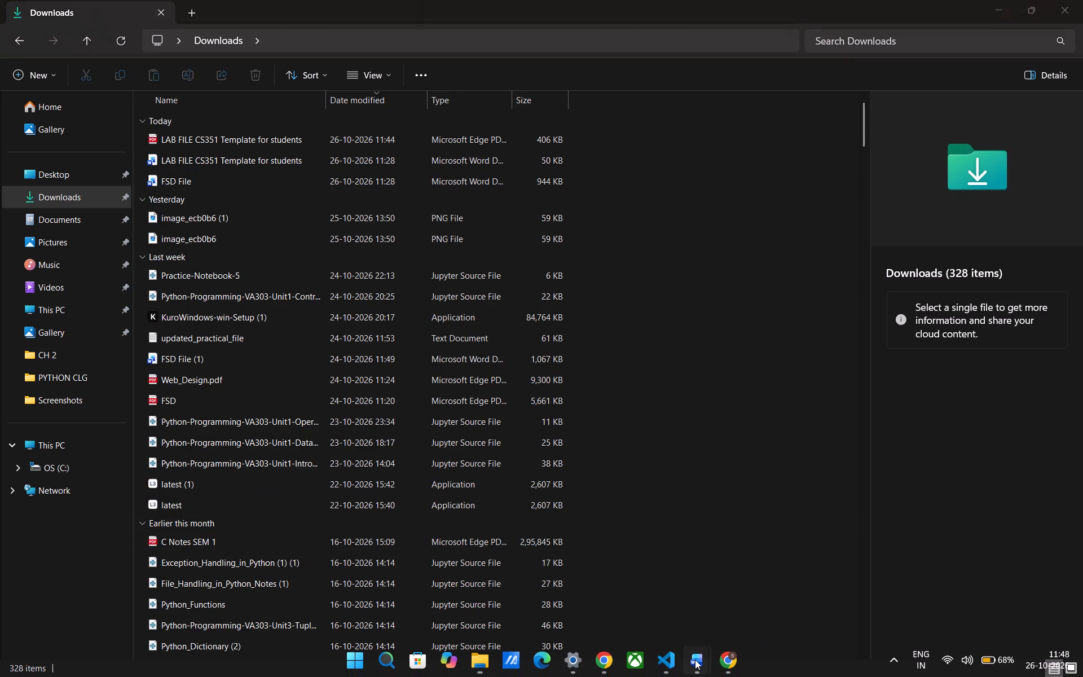
left_click(677, 580)
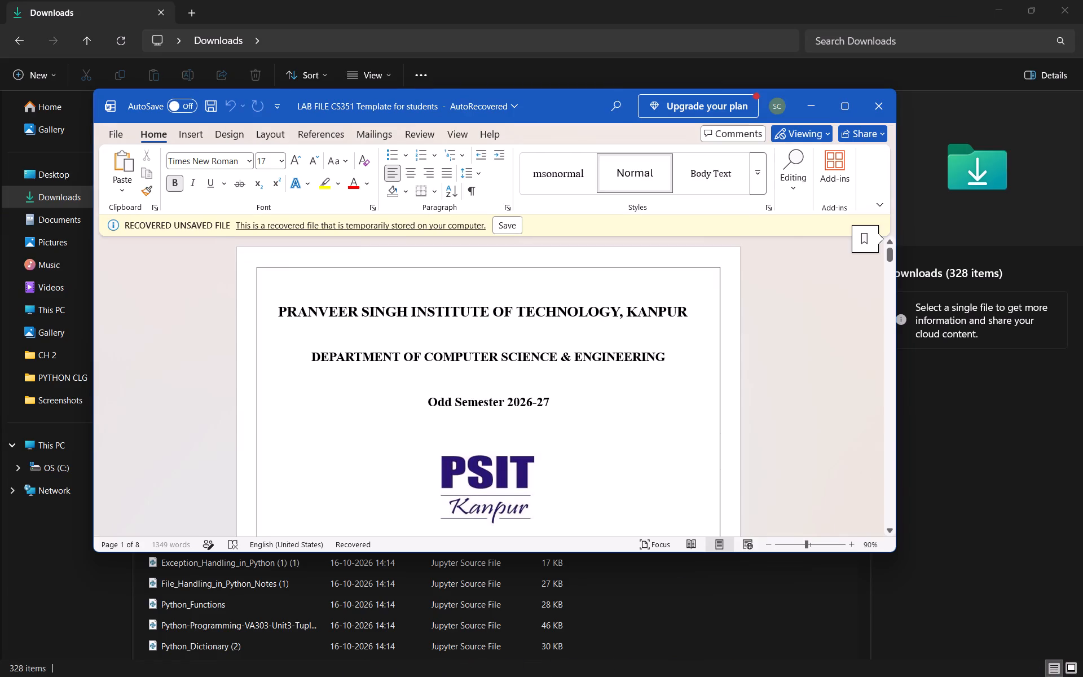
scroll(580, 360, "down", 13)
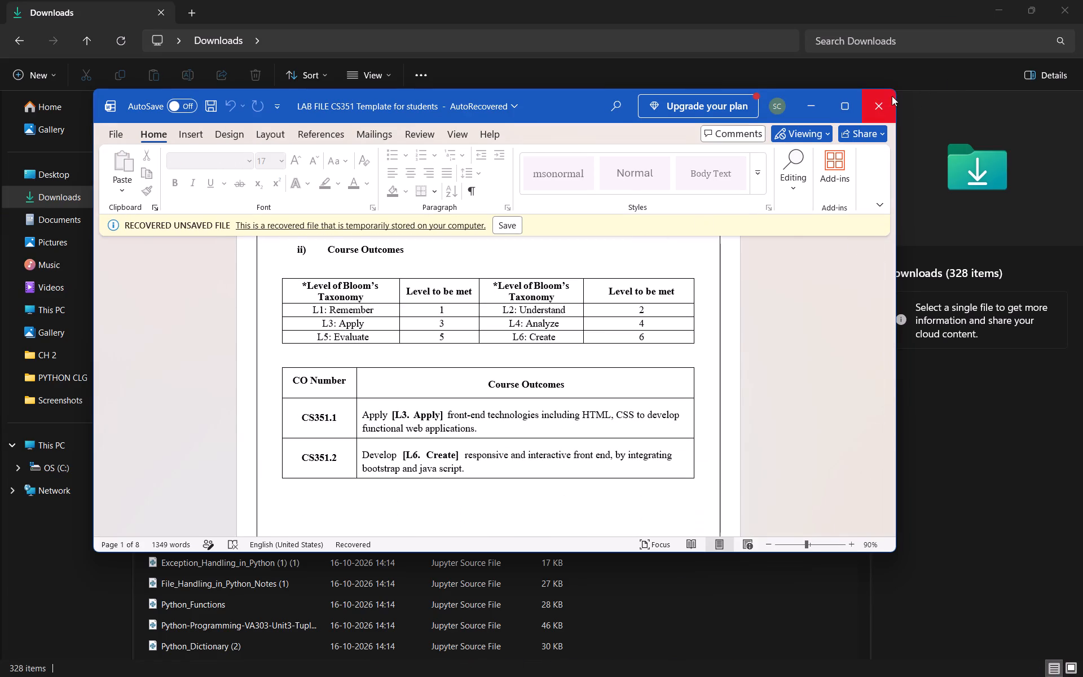
left_click(864, 93)
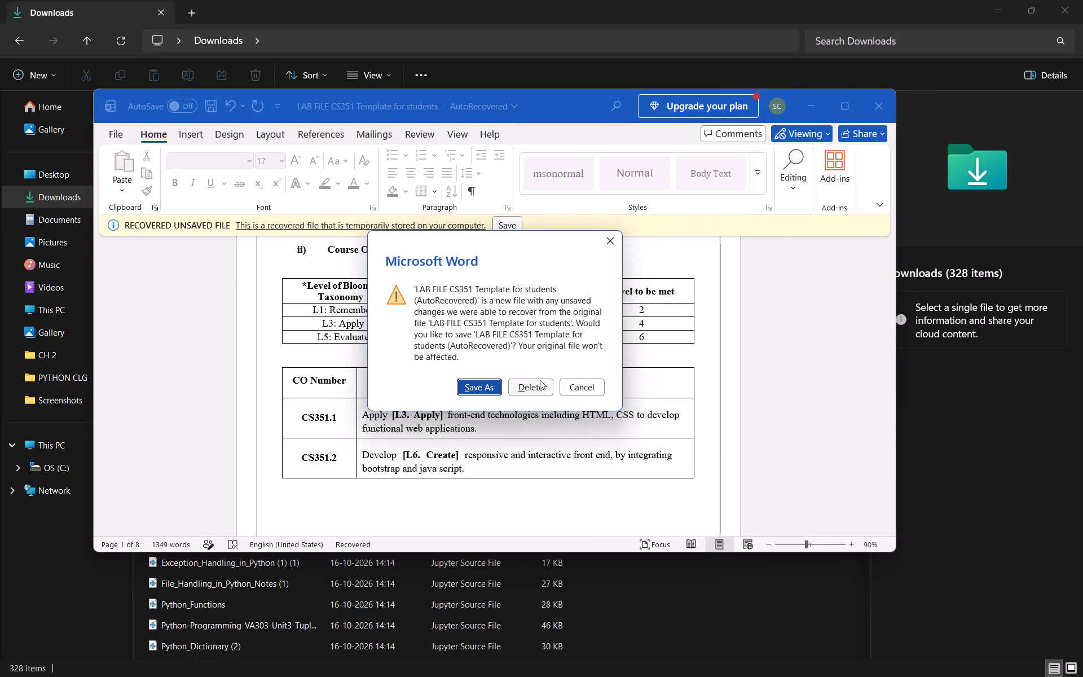
left_click(587, 389)
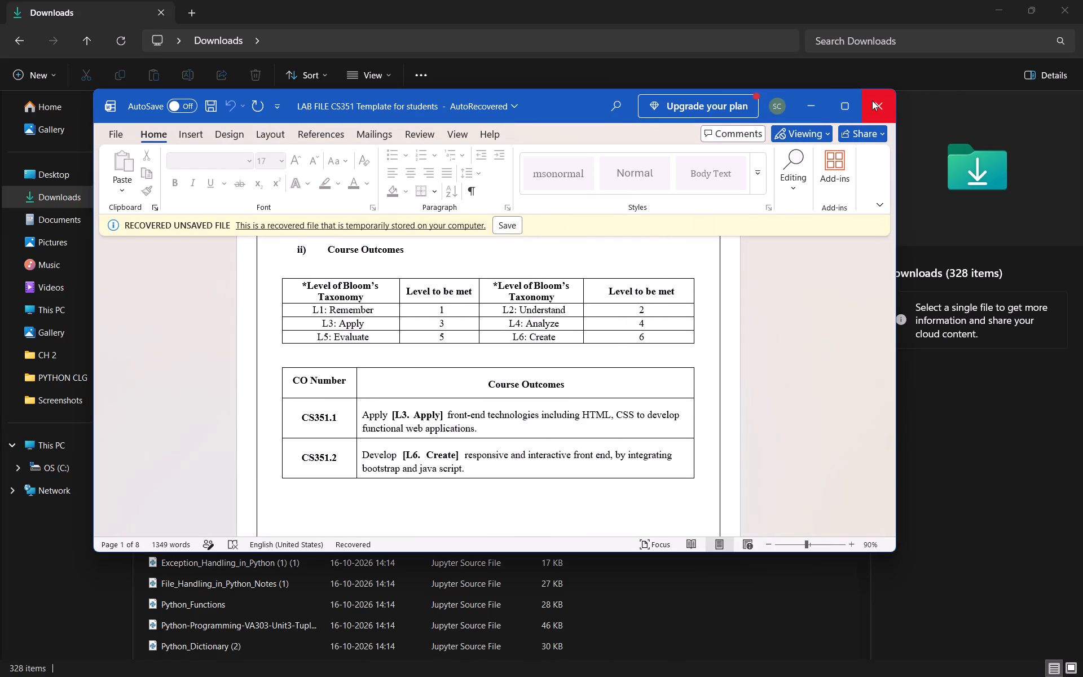
left_click(821, 105)
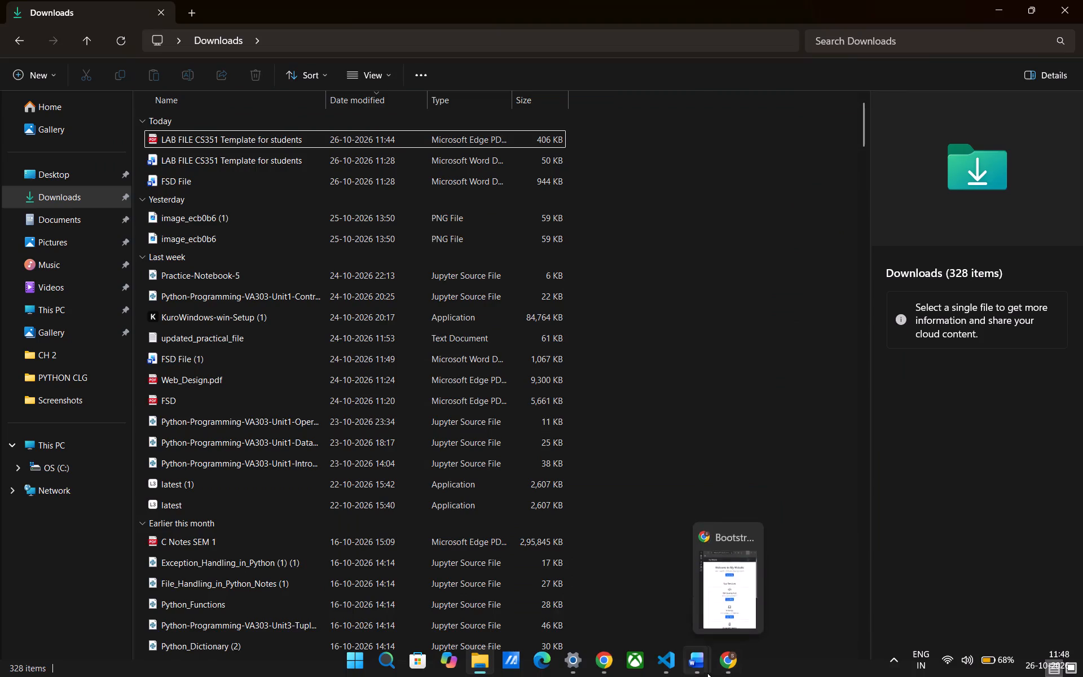
Switch to the FSD File document in Word and examine its opening pages, from Practical 1 to the registration form code, returning to the start.
left_click(597, 606)
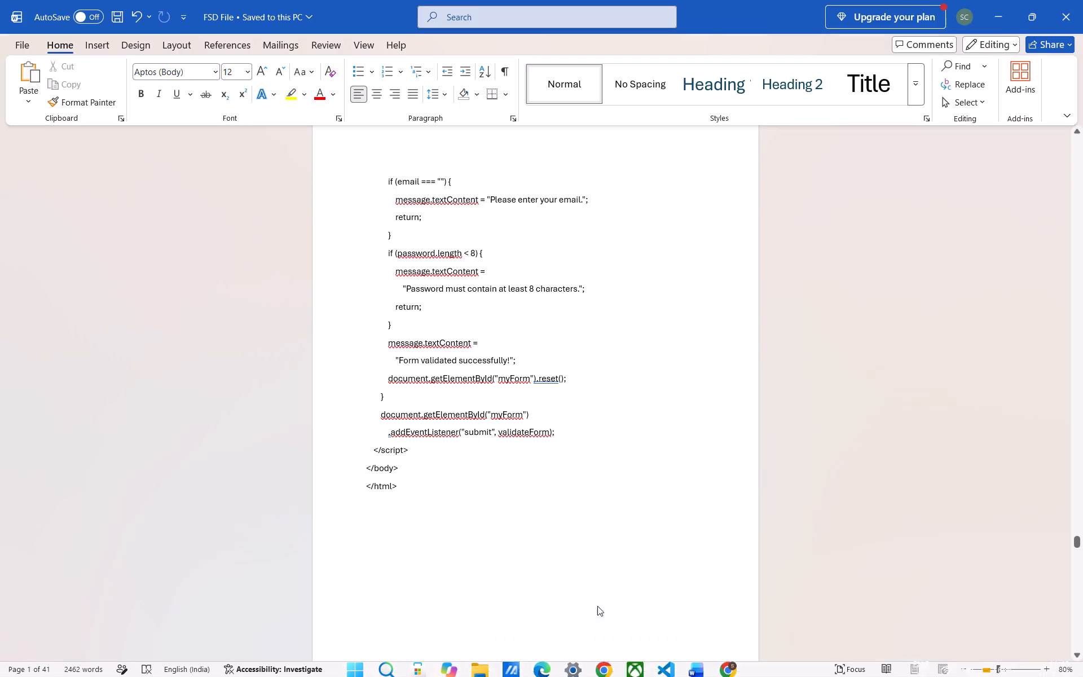
scroll(595, 410, "up", 20)
scroll(595, 410, "up", 20)
scroll(595, 410, "up", 20)
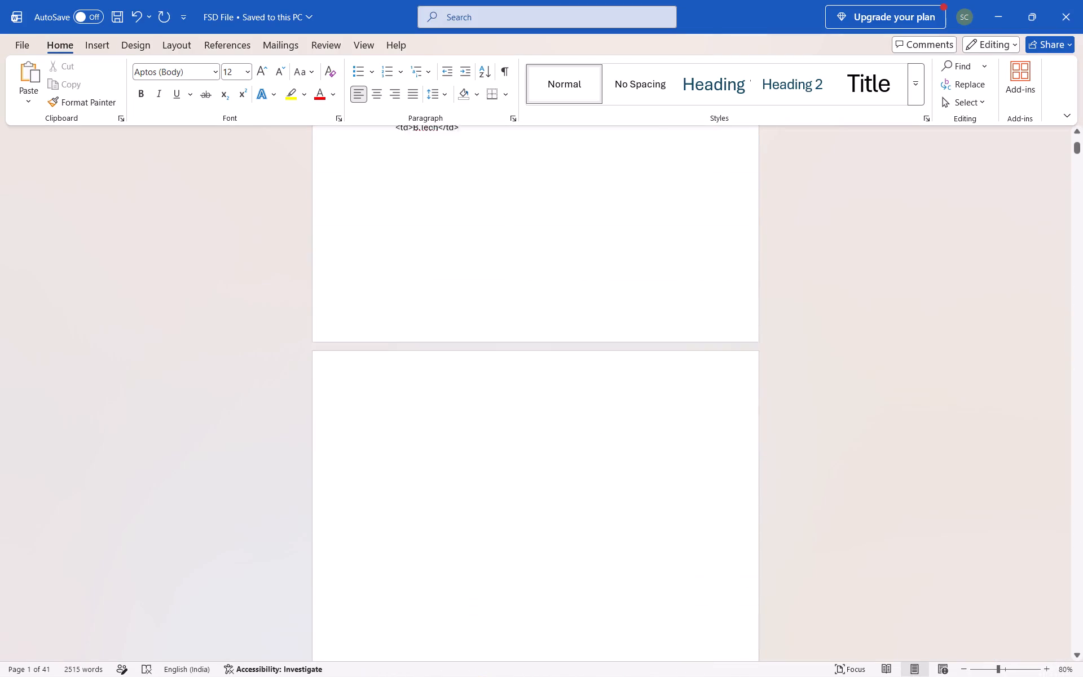
scroll(595, 410, "up", 10)
scroll(571, 437, "down", 10)
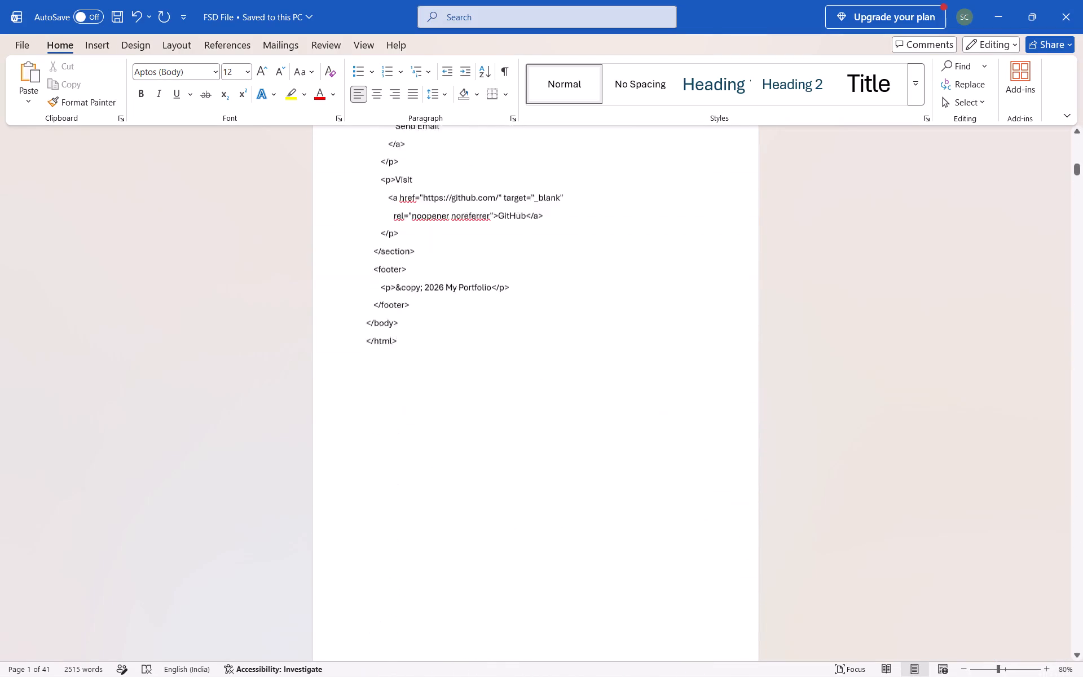
scroll(571, 437, "up", 3)
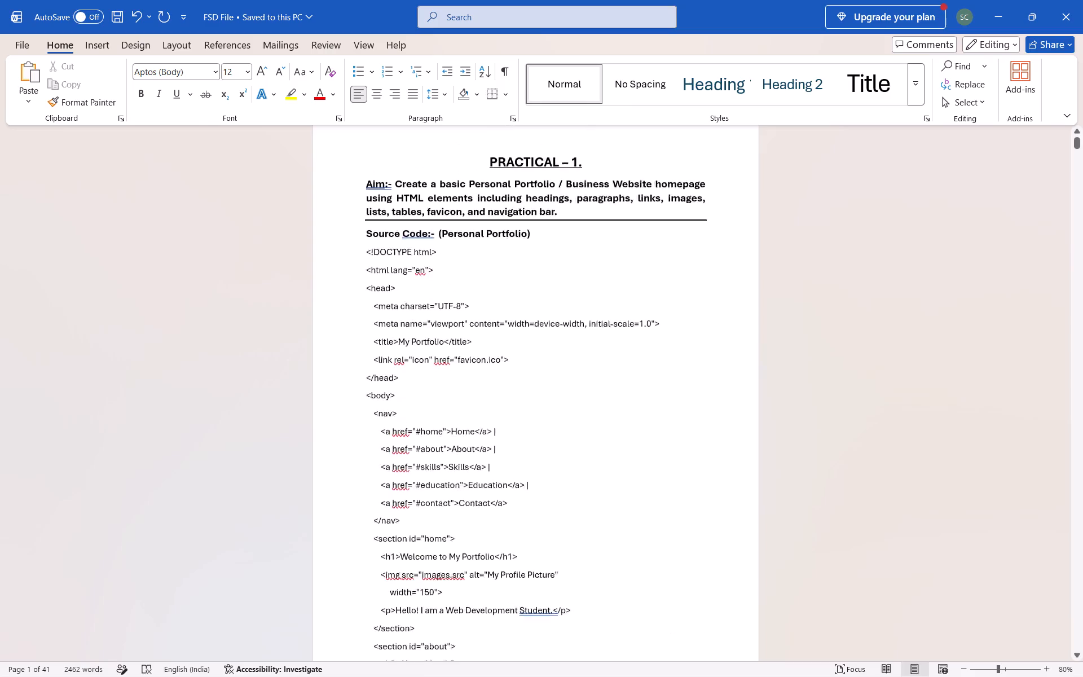
scroll(571, 437, "down", 1)
scroll(571, 437, "up", 4)
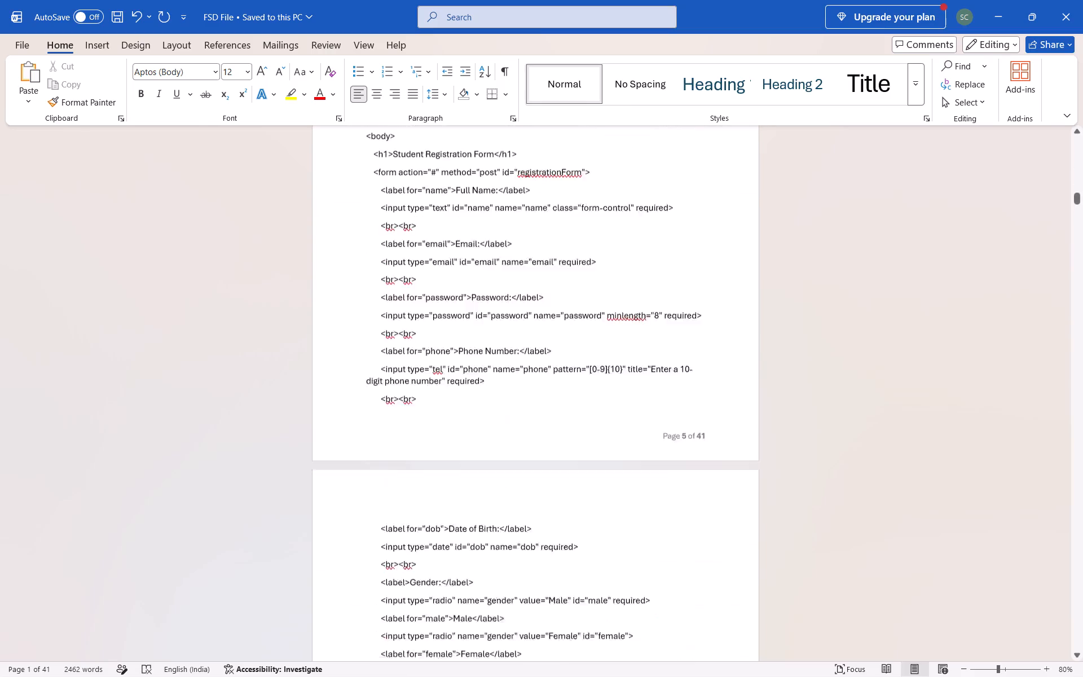
scroll(571, 437, "up", 15)
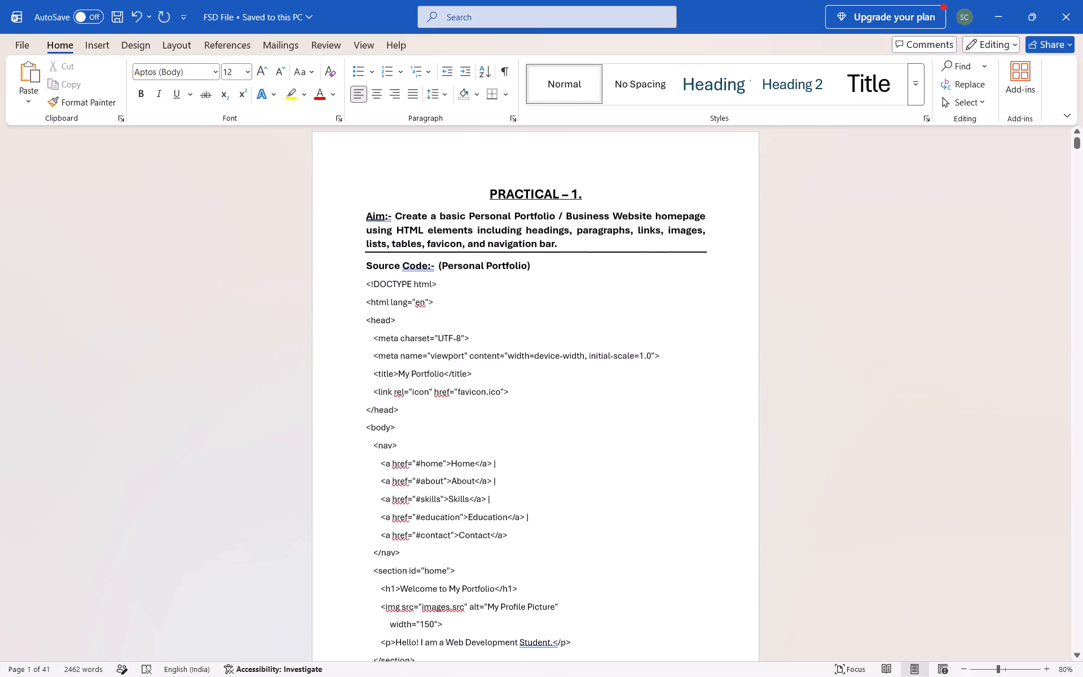
scroll(571, 437, "up", 1)
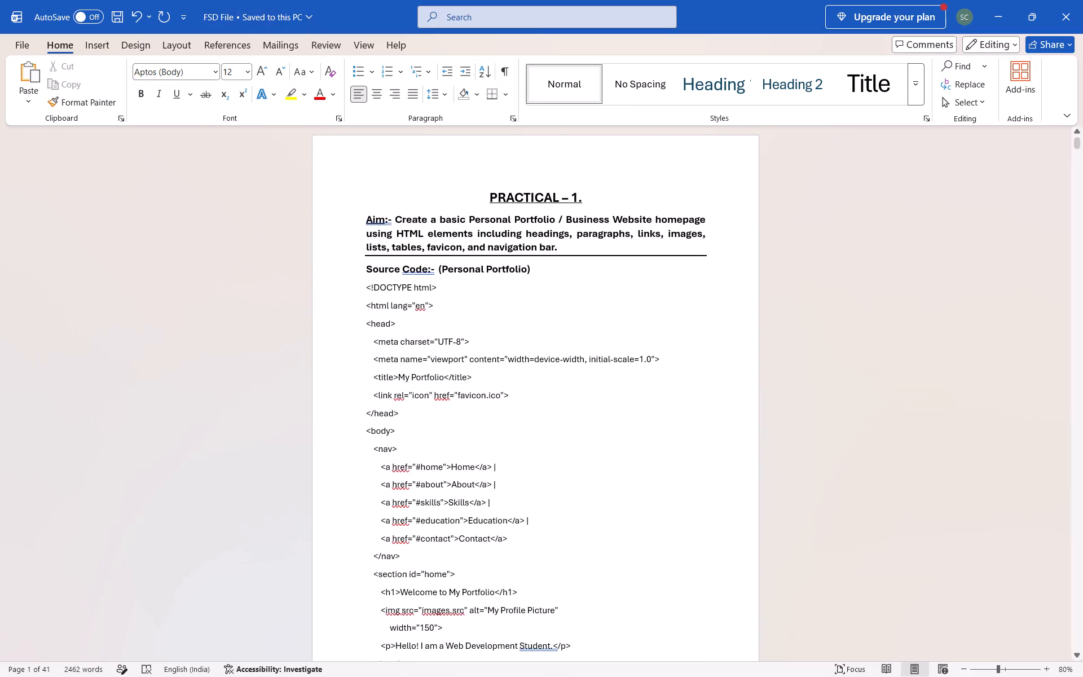
Examine the FSD File document from Practical 1's source code through Practical 2 to the CSS styling output page.
scroll(460, 368, "down", 6)
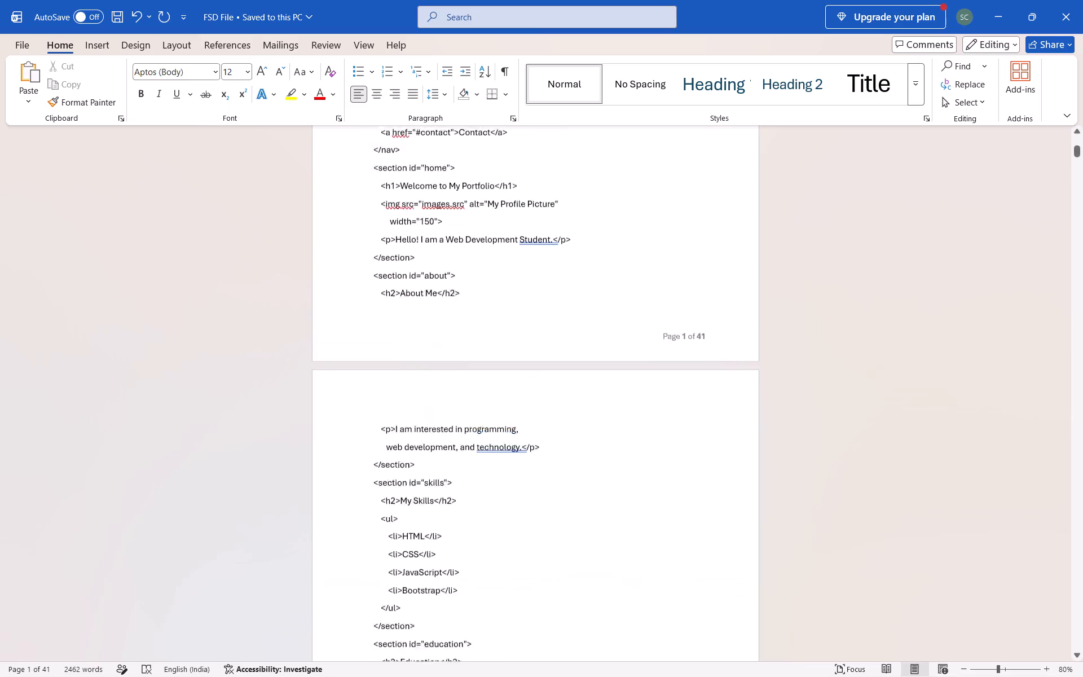
scroll(460, 368, "down", 8)
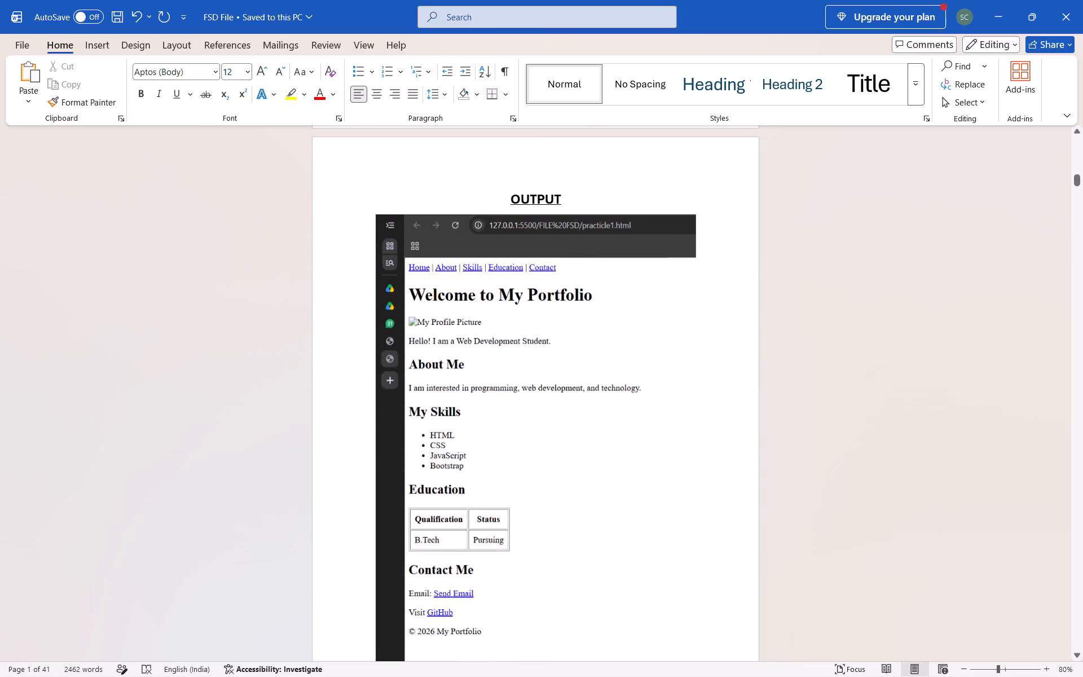
scroll(460, 368, "down", 5)
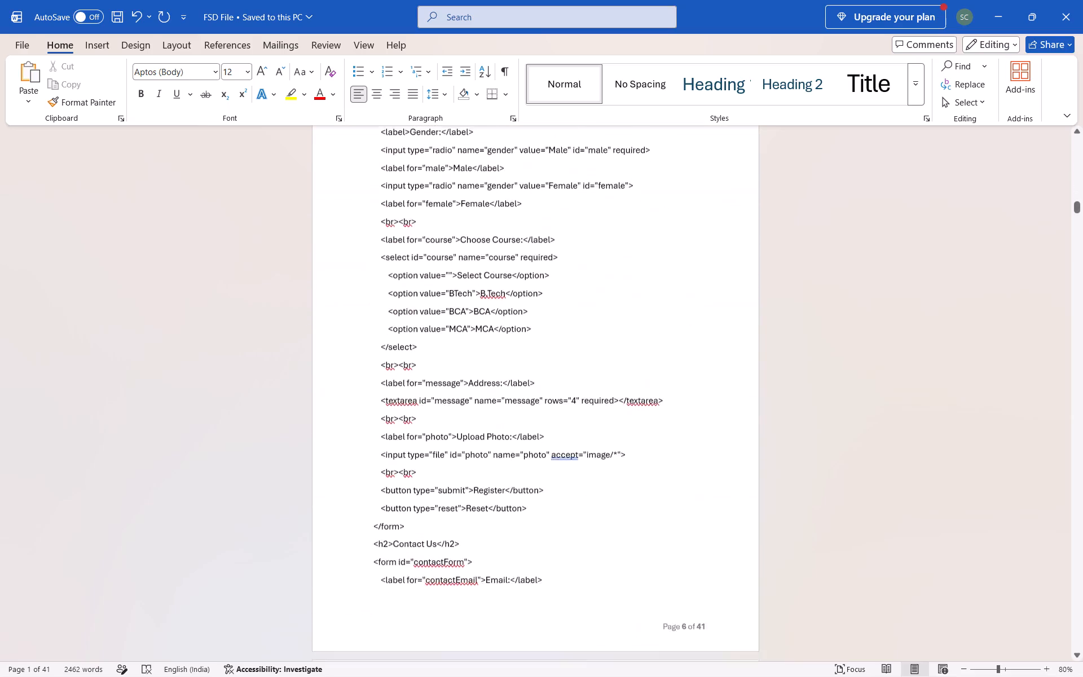
scroll(460, 368, "down", 5)
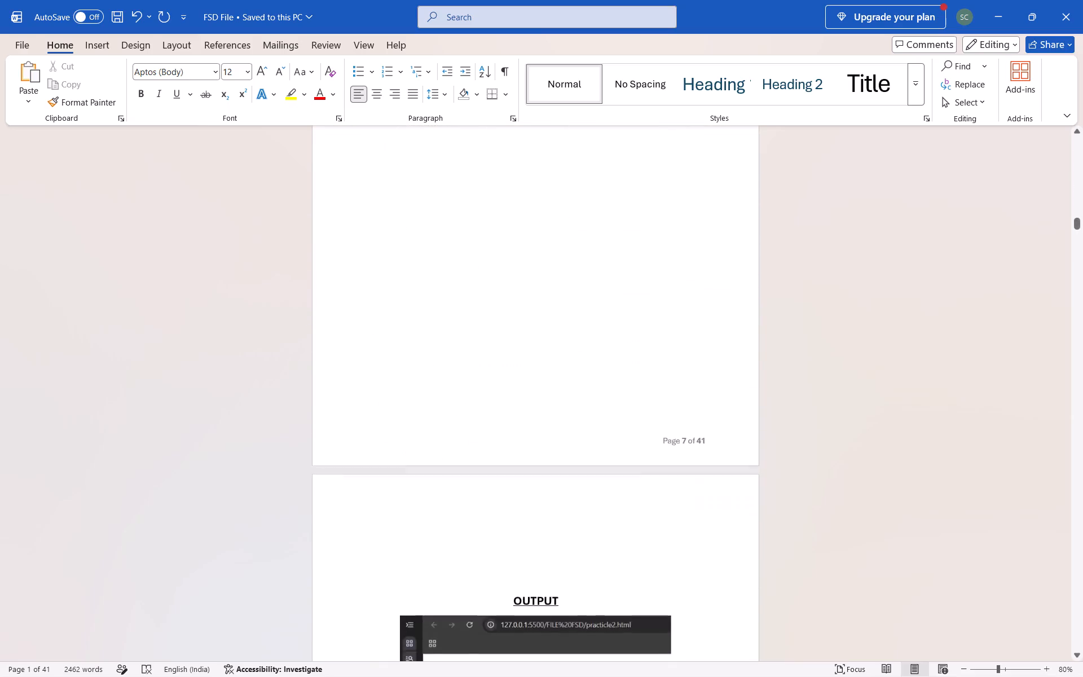
scroll(460, 368, "down", 11)
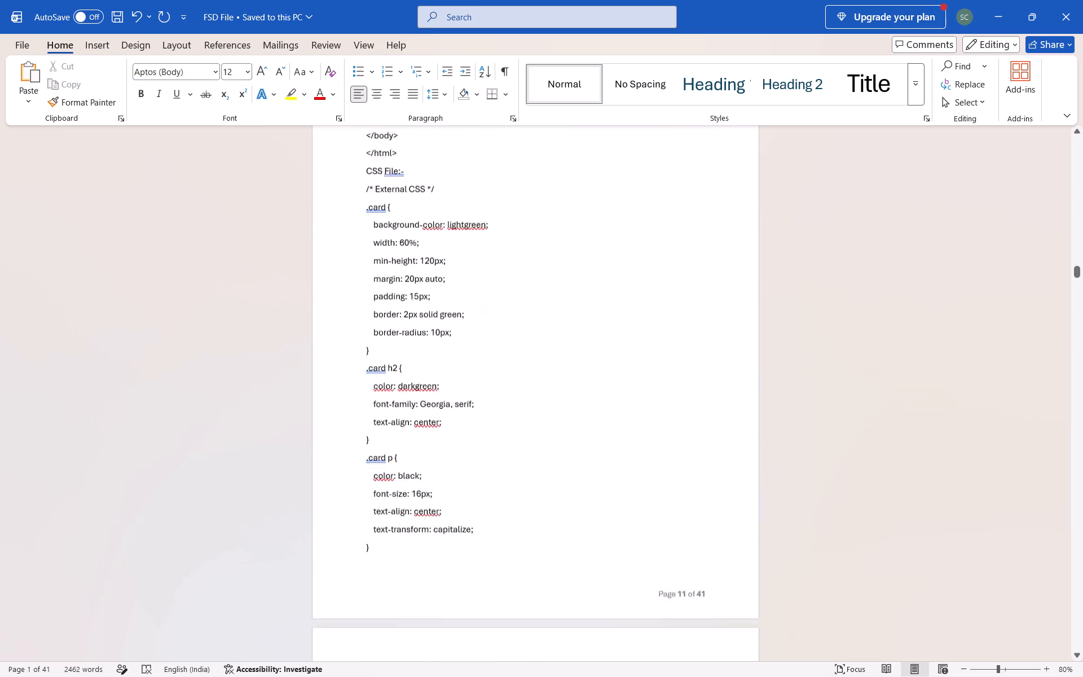
scroll(460, 368, "down", 7)
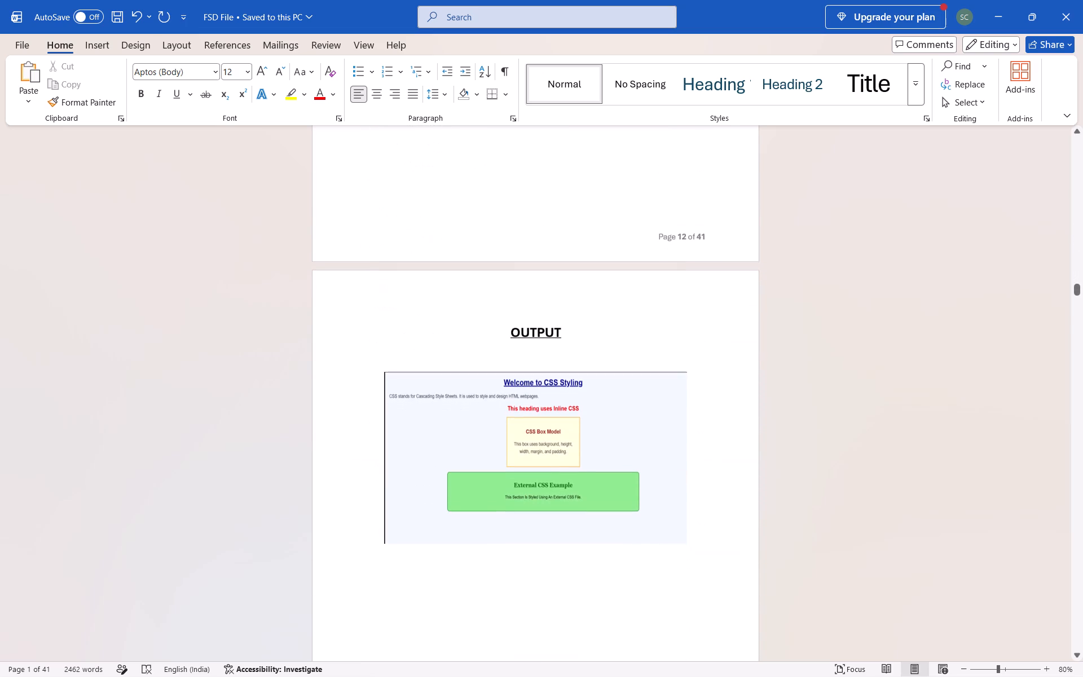
Examine the FSD File document's Practical 4 responsive website pages and the start of Practical 5 on Bootstrap layouts.
scroll(460, 368, "down", 3)
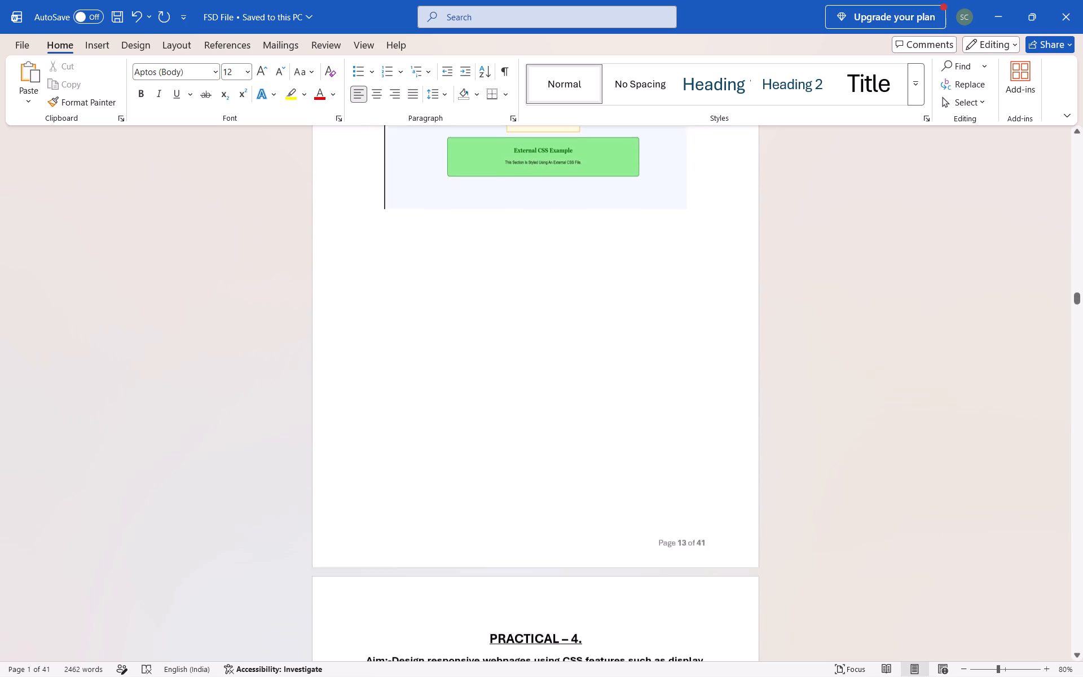
scroll(460, 368, "down", 3)
scroll(460, 368, "up", 3)
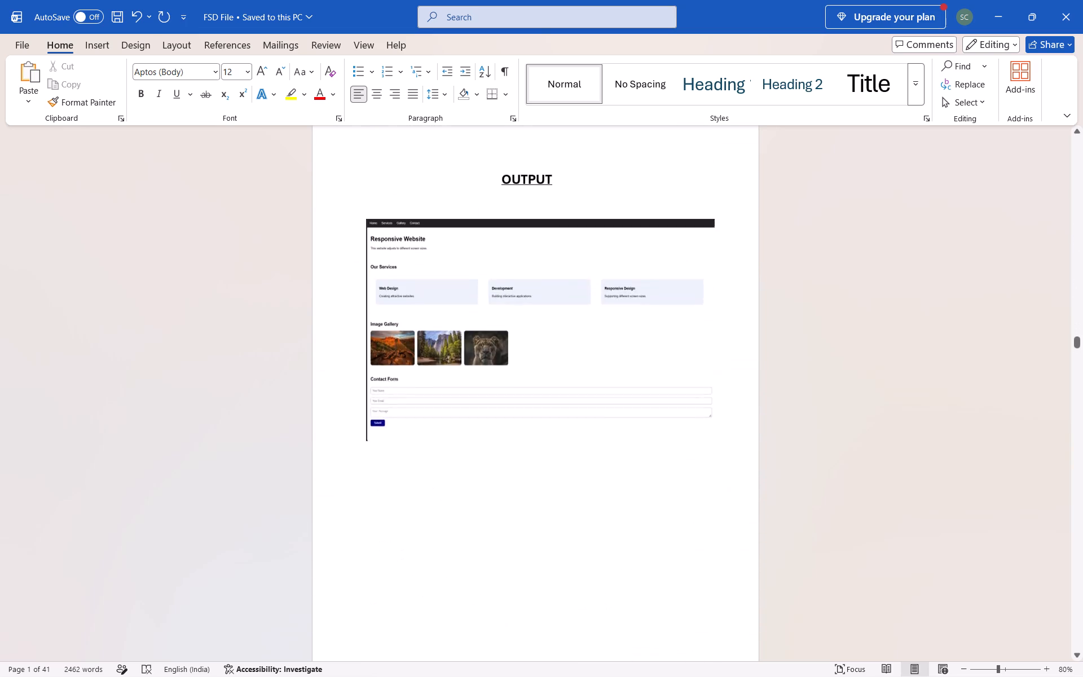
scroll(460, 368, "down", 3)
scroll(460, 368, "up", 4)
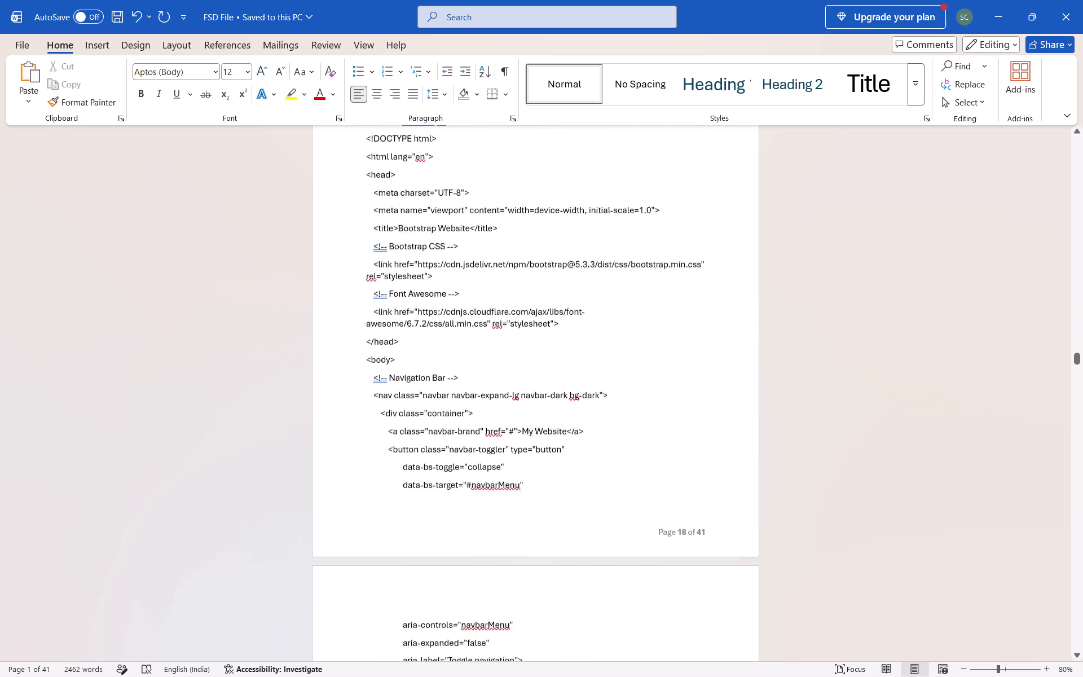
scroll(460, 368, "up", 1)
scroll(460, 368, "down", 1)
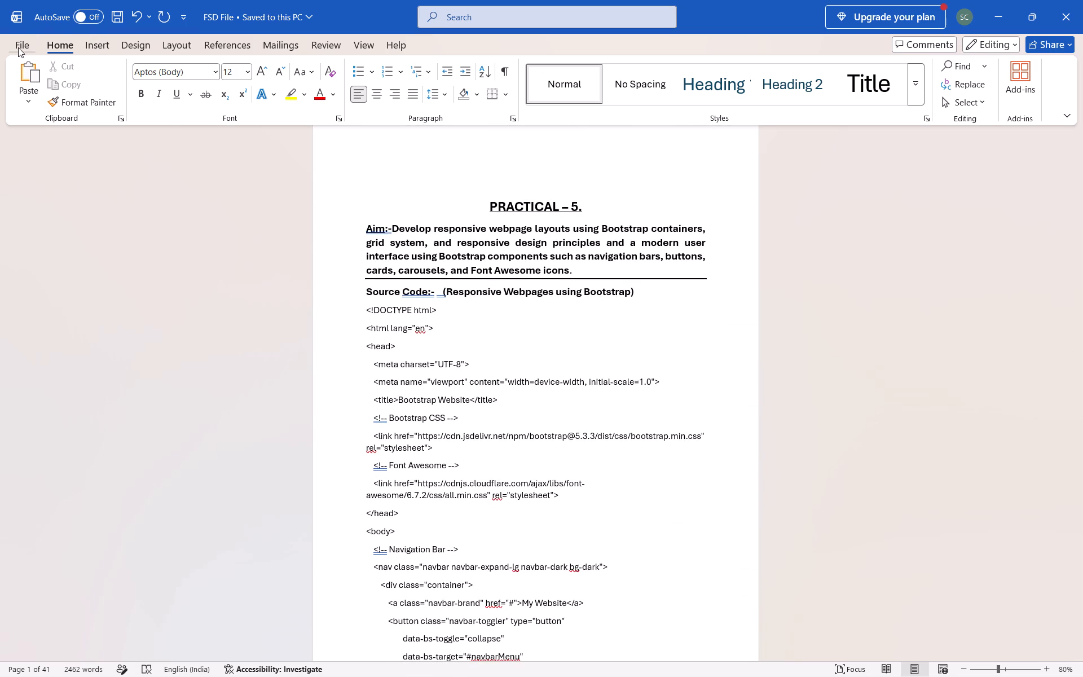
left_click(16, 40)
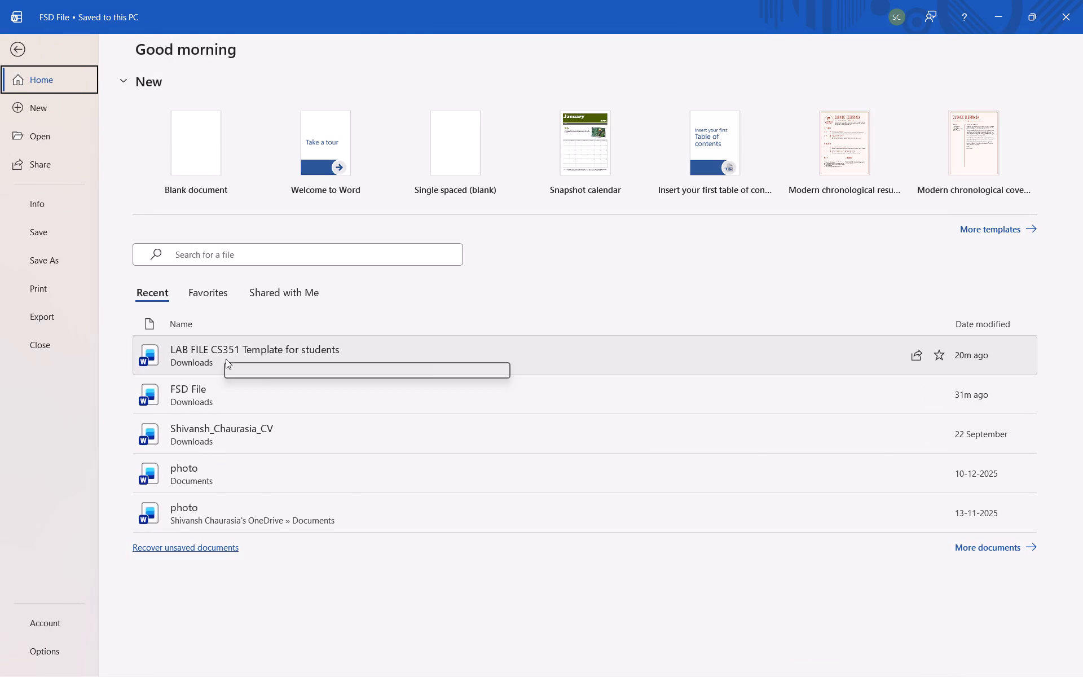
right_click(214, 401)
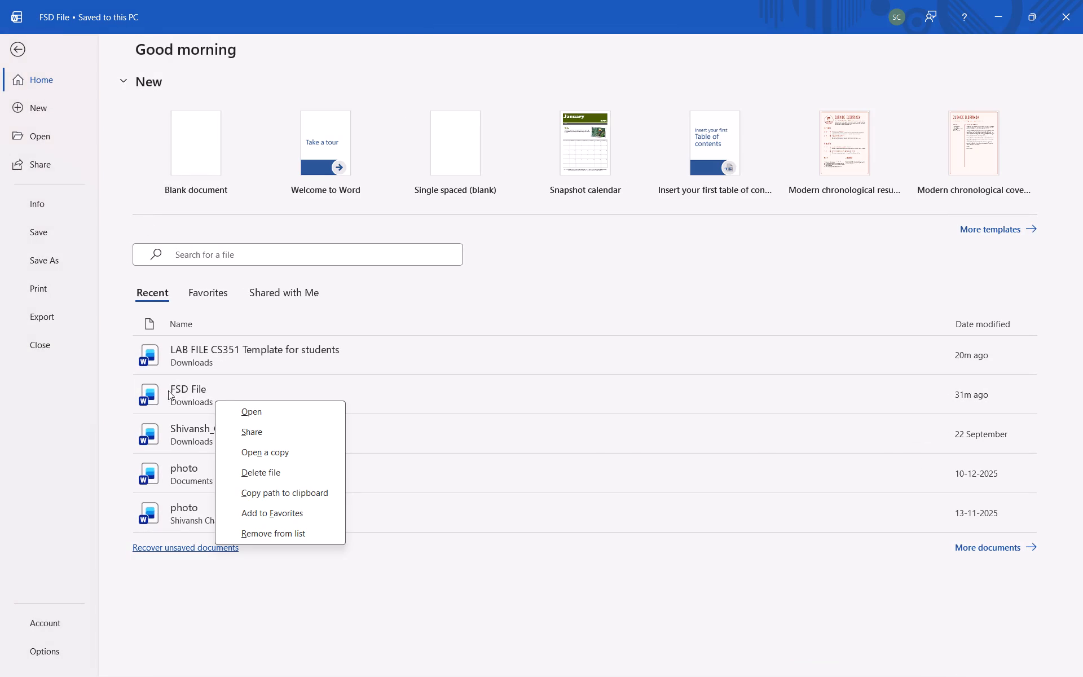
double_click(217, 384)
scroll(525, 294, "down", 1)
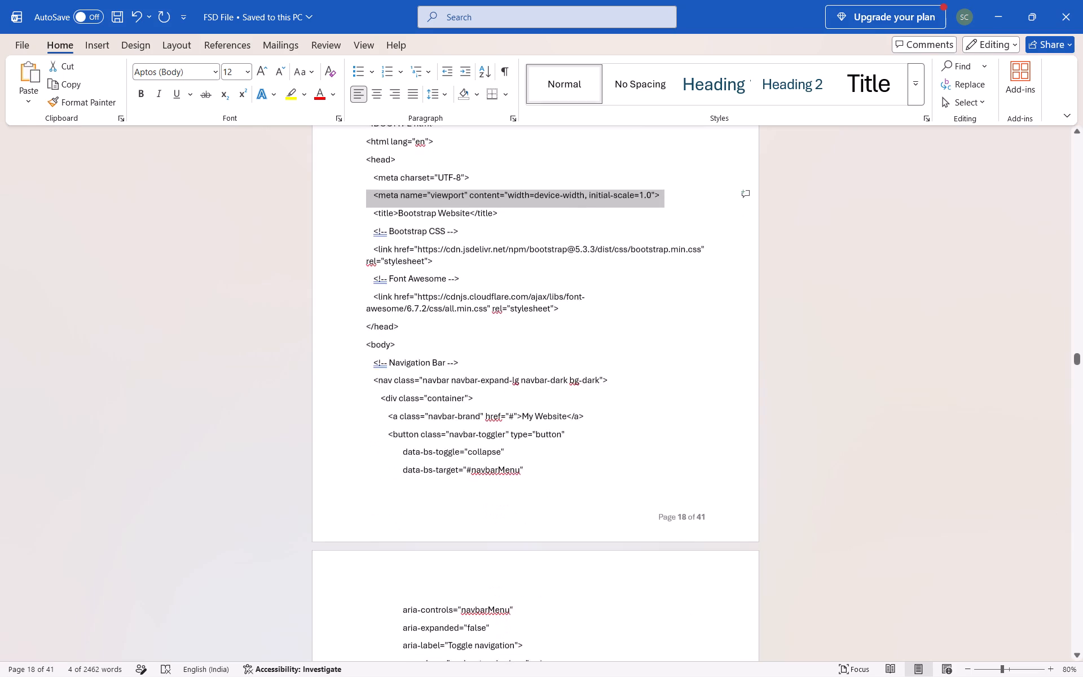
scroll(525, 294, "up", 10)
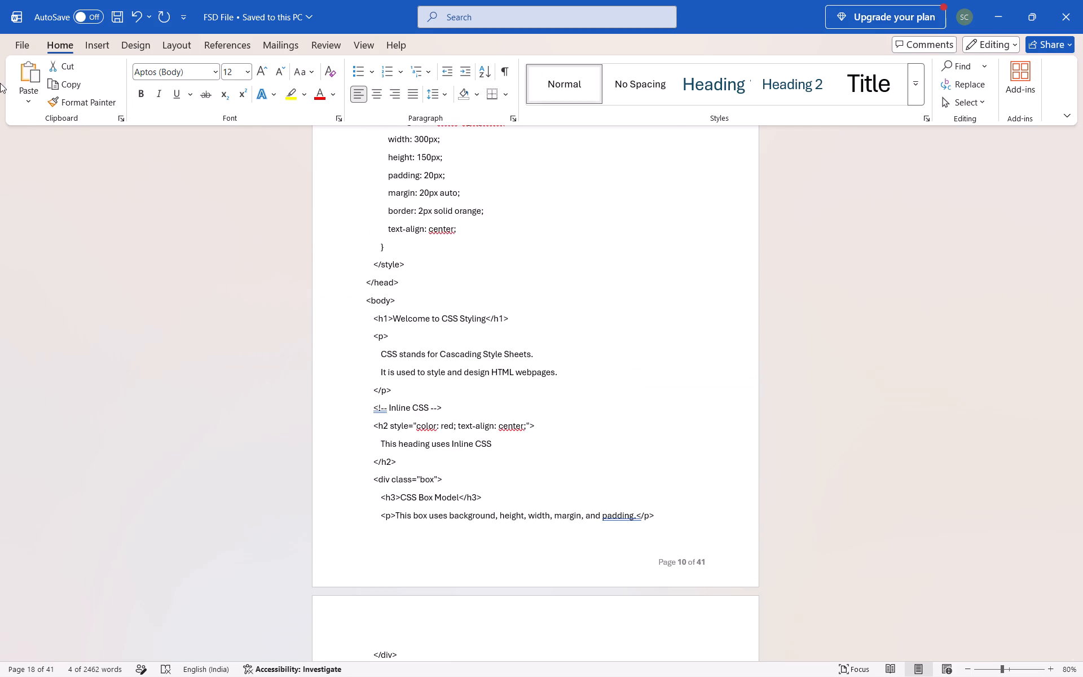
Export the document as a PDF named FSD File to Downloads, with Standard optimization and opening after publishing.
left_click(22, 43)
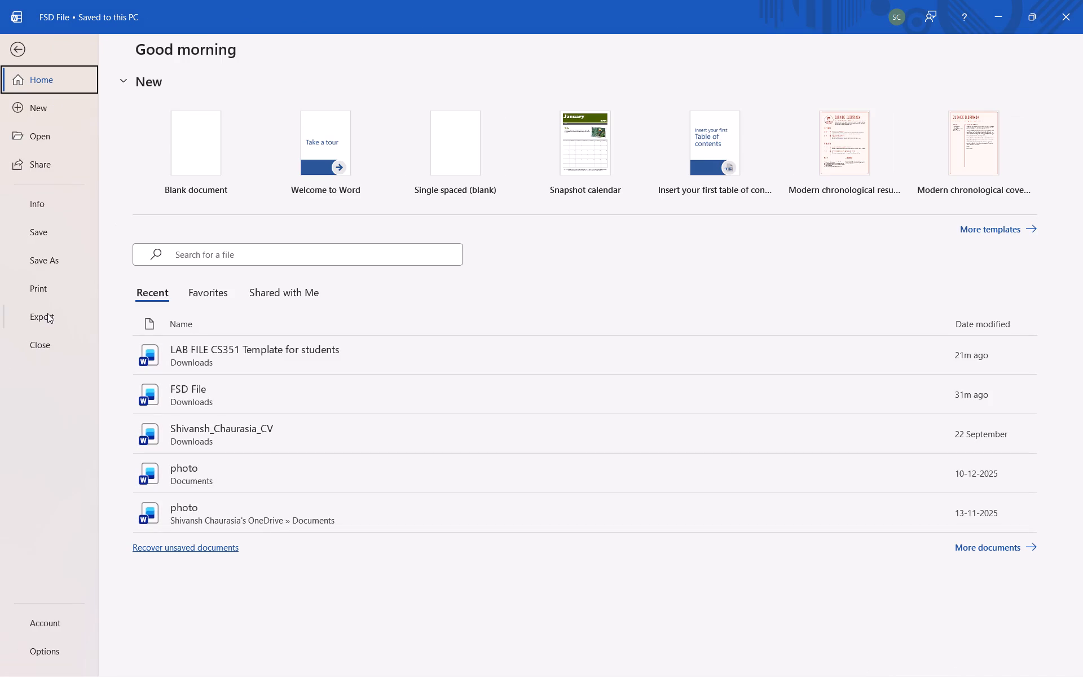
left_click(49, 312)
left_click(415, 174)
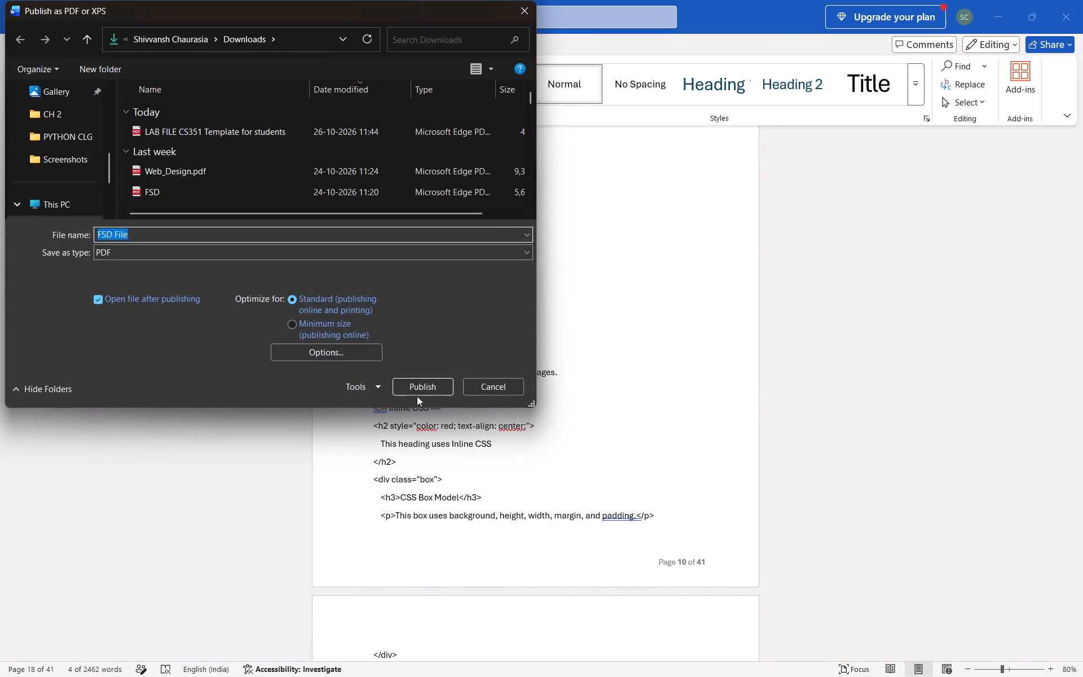
left_click(422, 388)
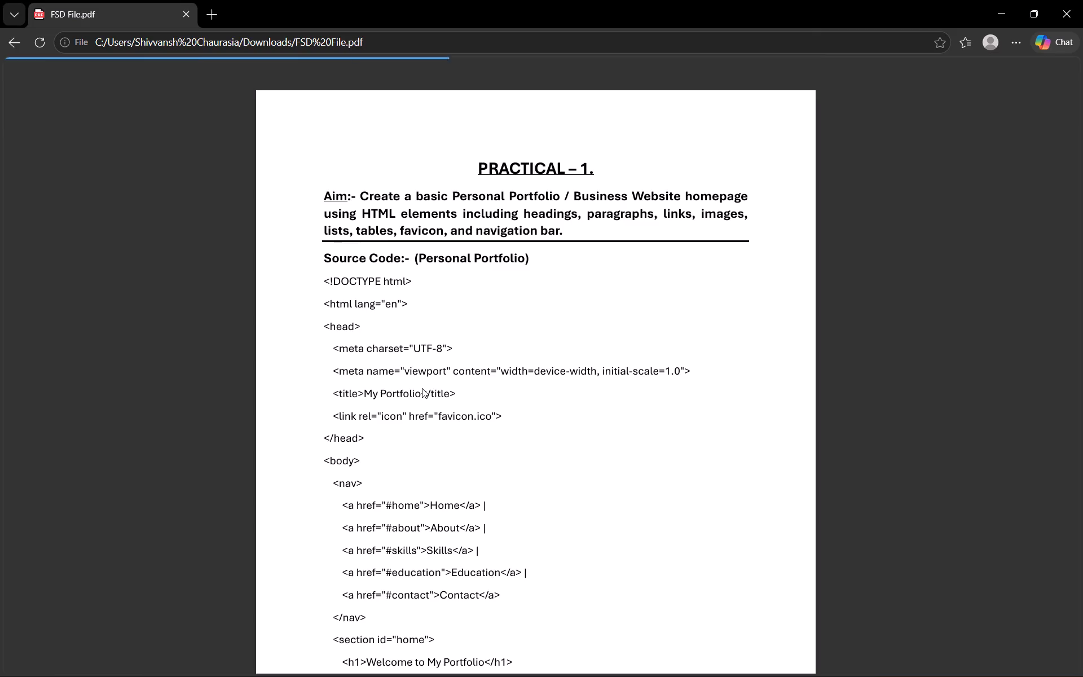
Examine the exported FSD File PDF from Practical 1 through the Bootstrap website output page.
scroll(602, 287, "down", 10)
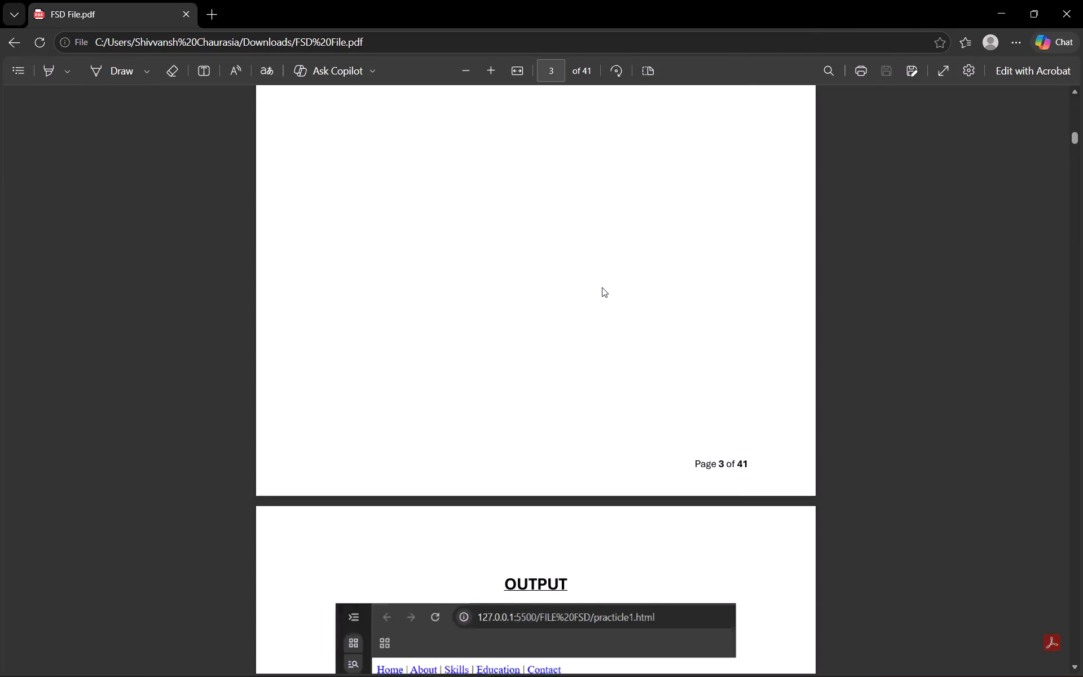
scroll(602, 287, "down", 7)
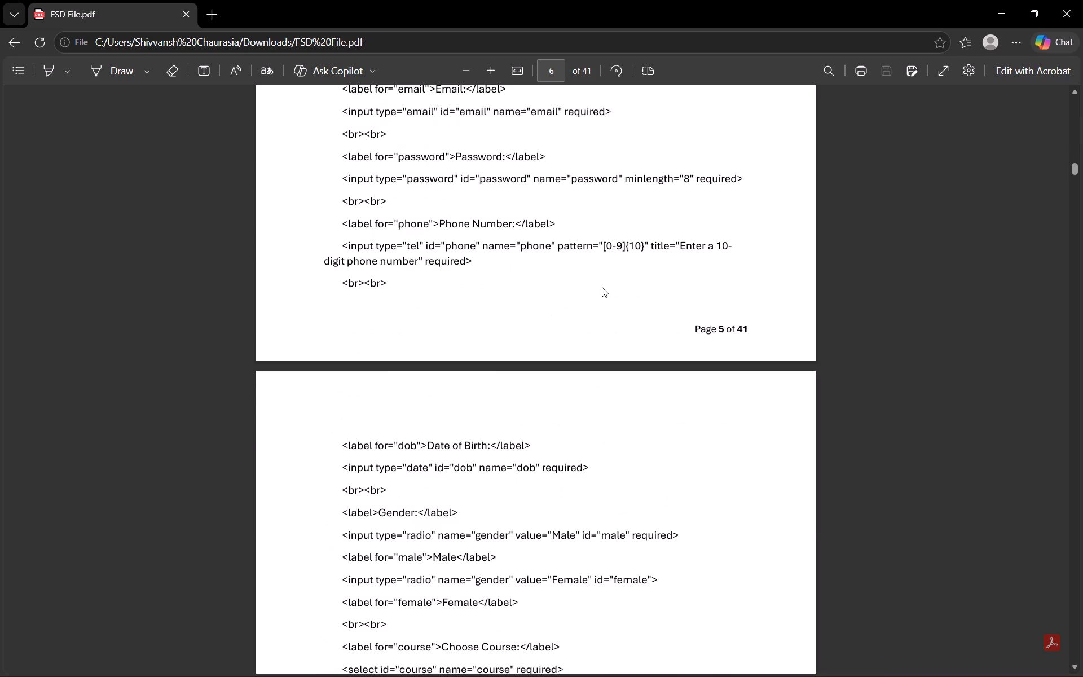
scroll(602, 287, "down", 8)
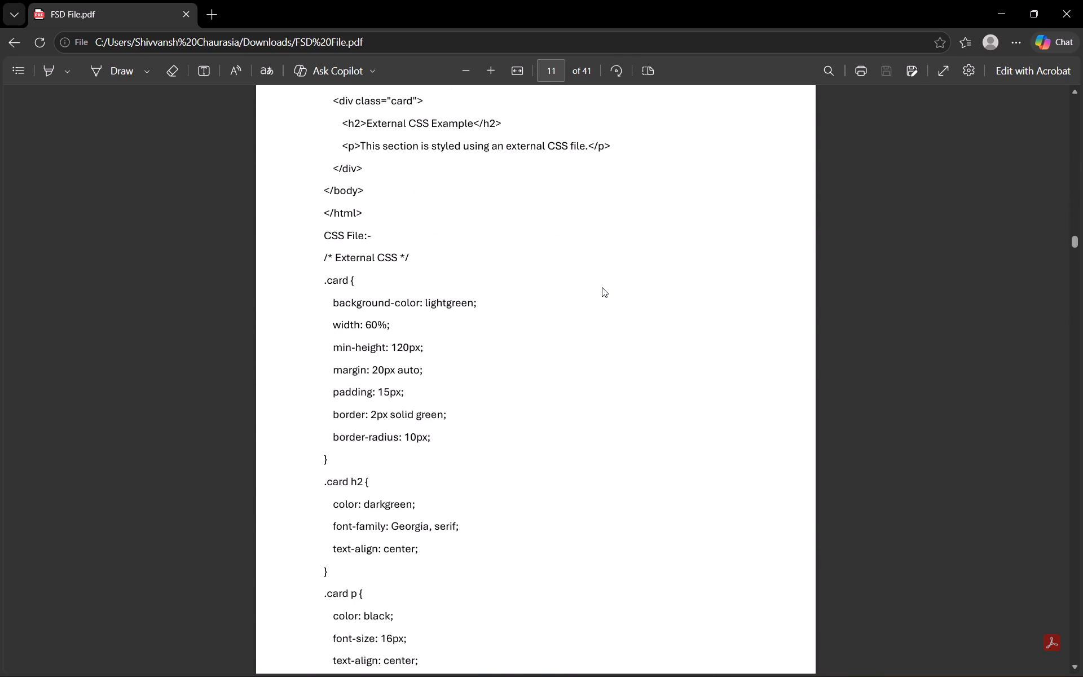
scroll(602, 287, "down", 5)
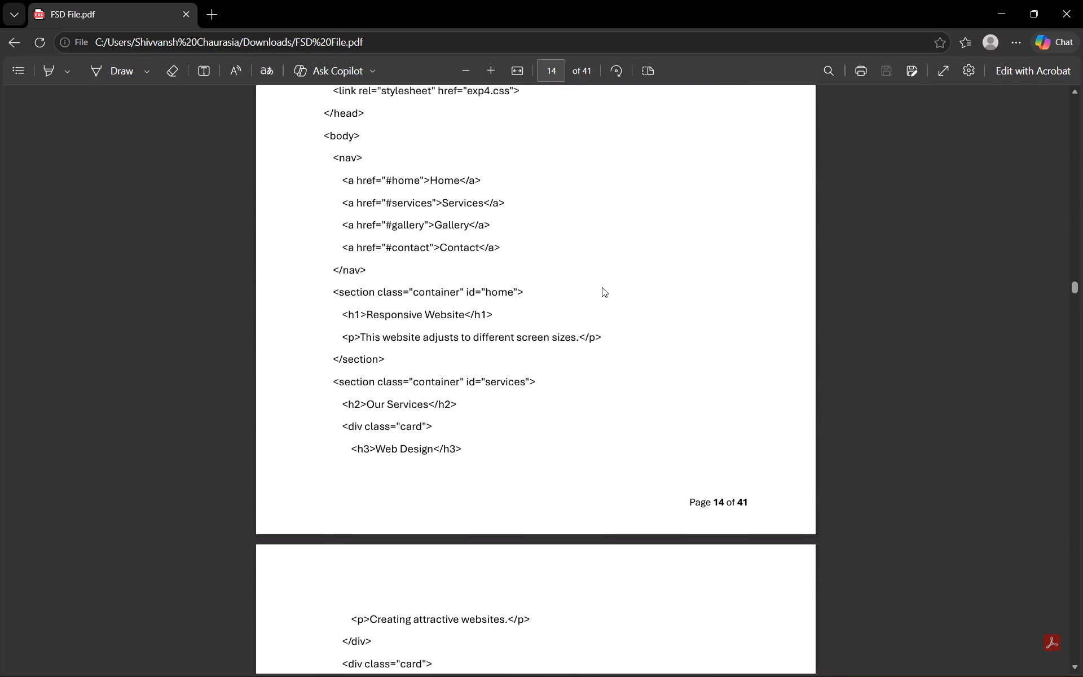
scroll(602, 287, "down", 4)
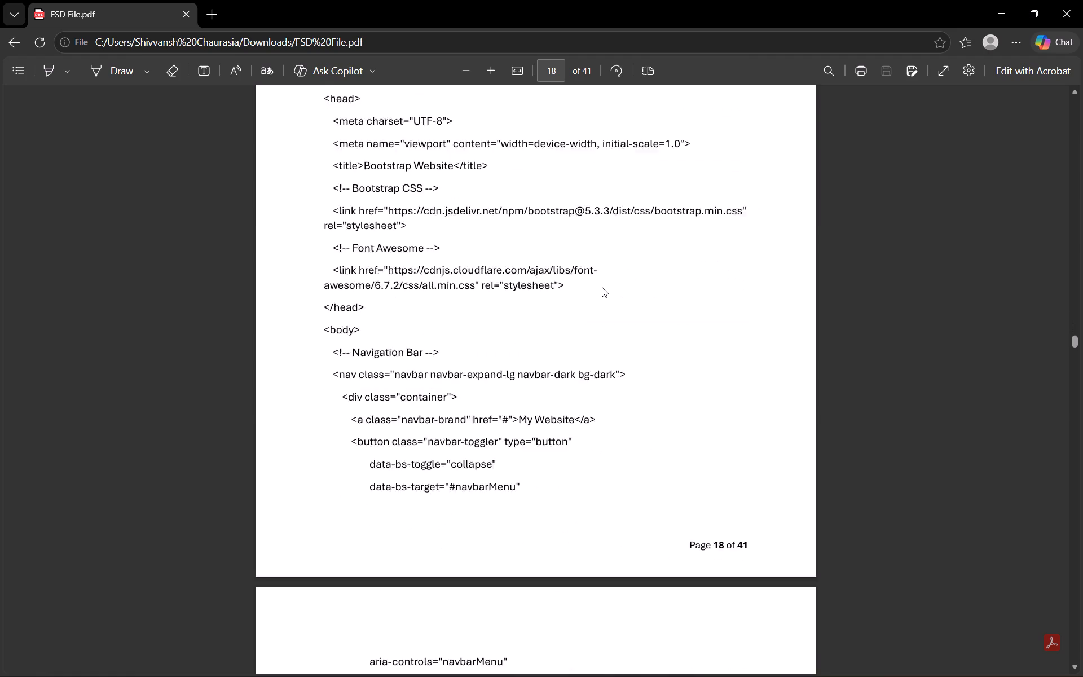
scroll(602, 287, "down", 4)
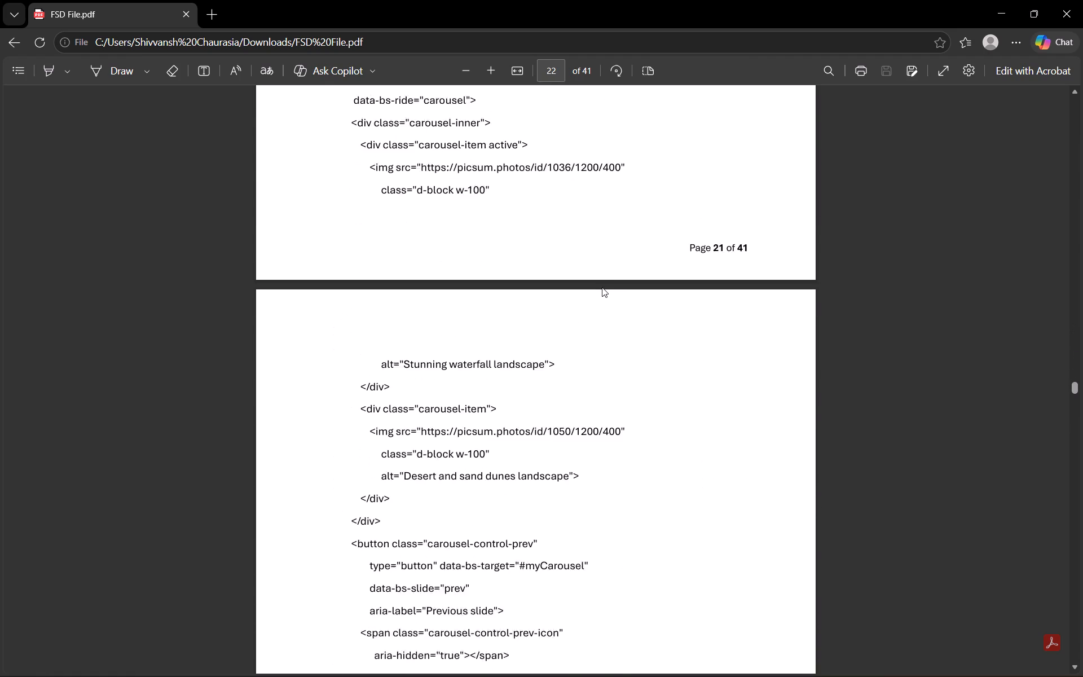
scroll(602, 287, "down", 3)
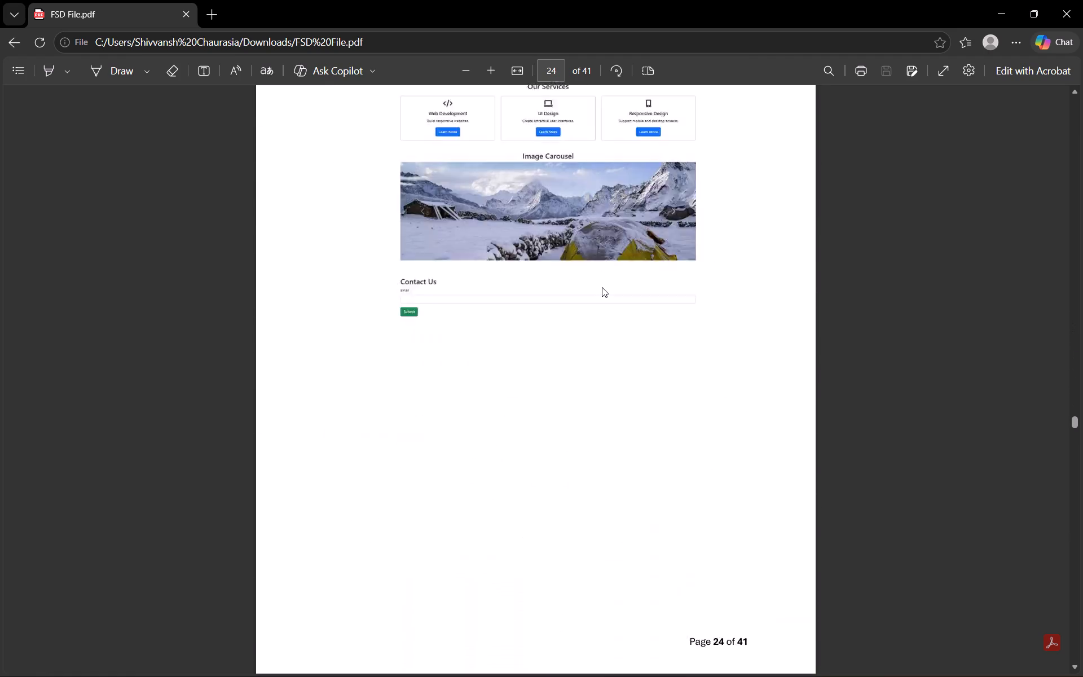
scroll(602, 287, "up", 1)
scroll(602, 287, "down", 4)
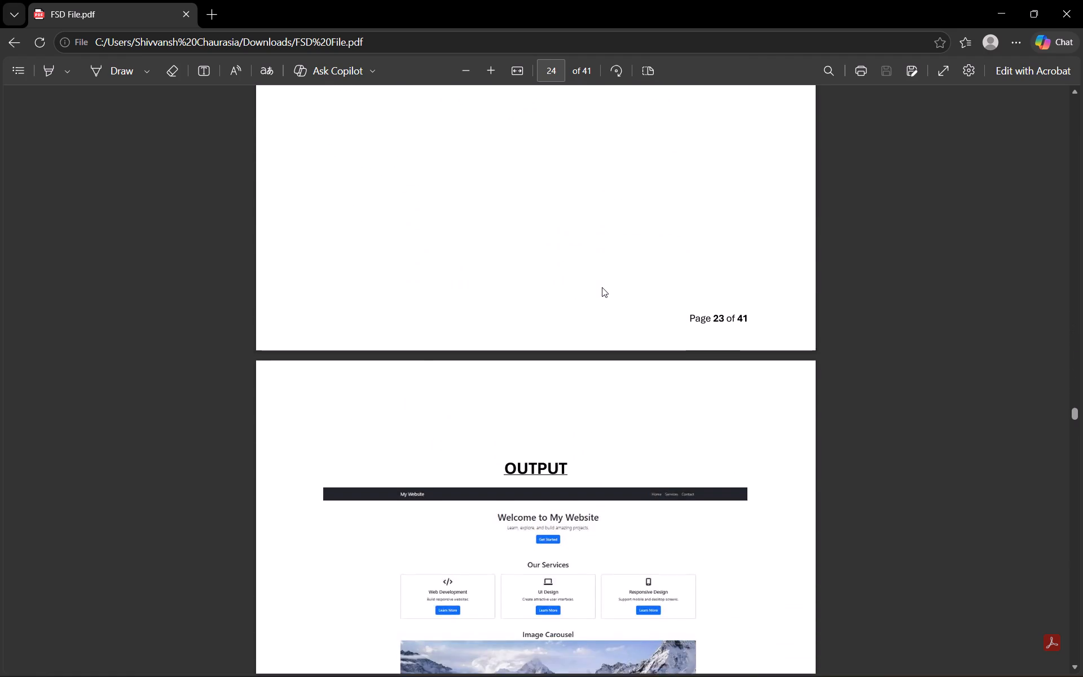
Examine the rest of the FSD File PDF, from after the Bootstrap output to the usability testing conclusion, and close it.
scroll(602, 287, "down", 4)
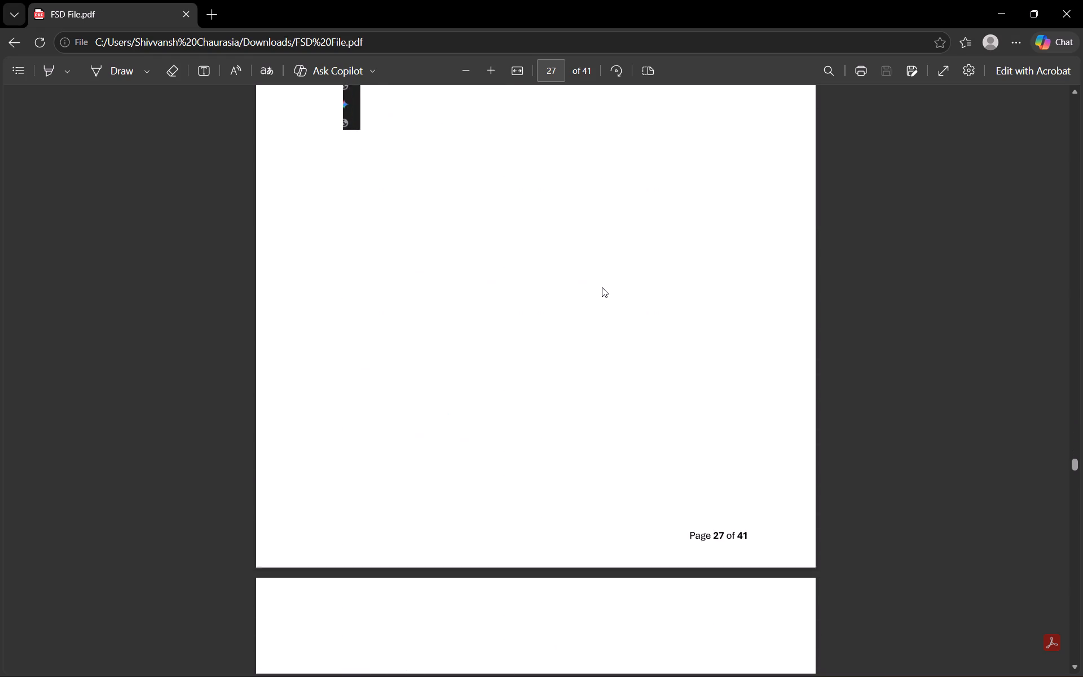
scroll(602, 287, "down", 3)
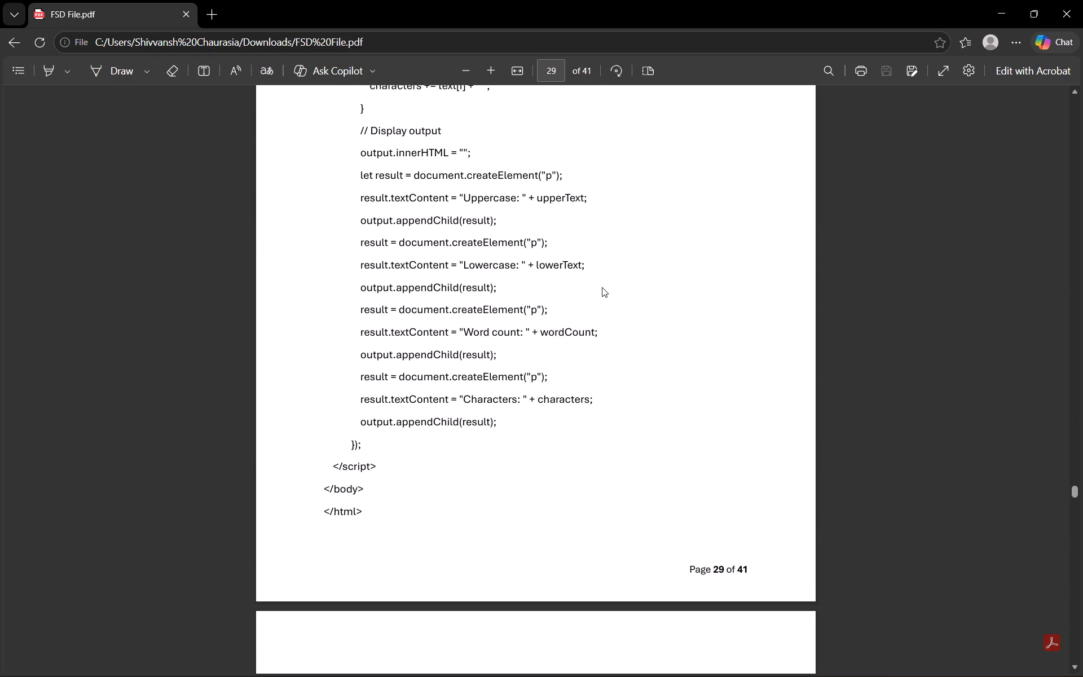
scroll(602, 287, "down", 4)
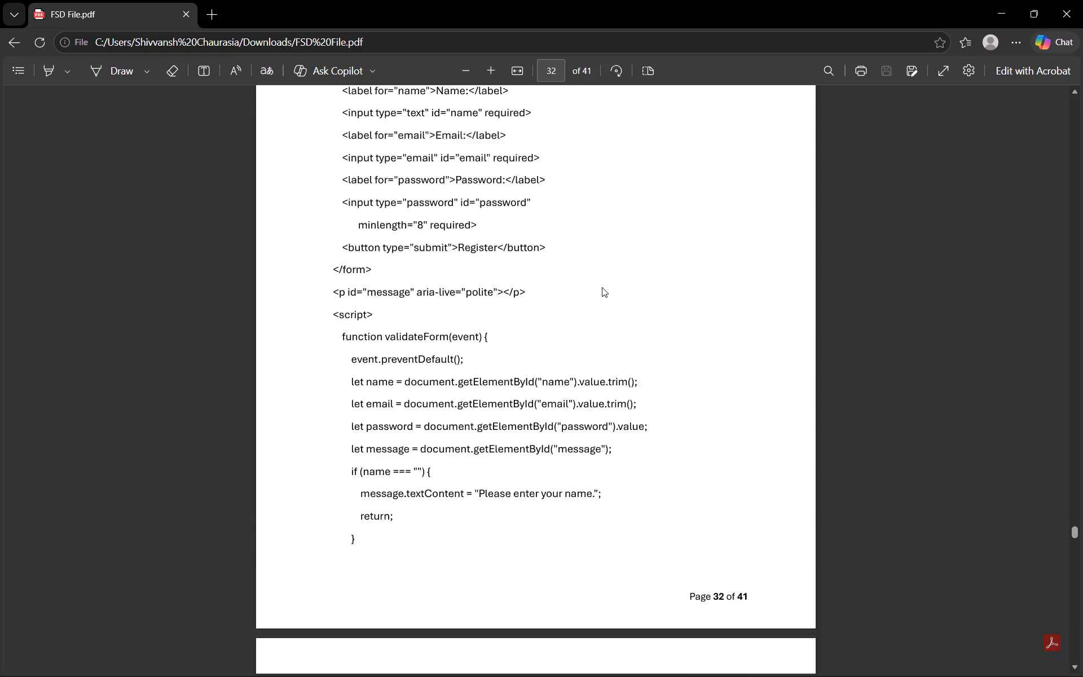
scroll(602, 287, "down", 4)
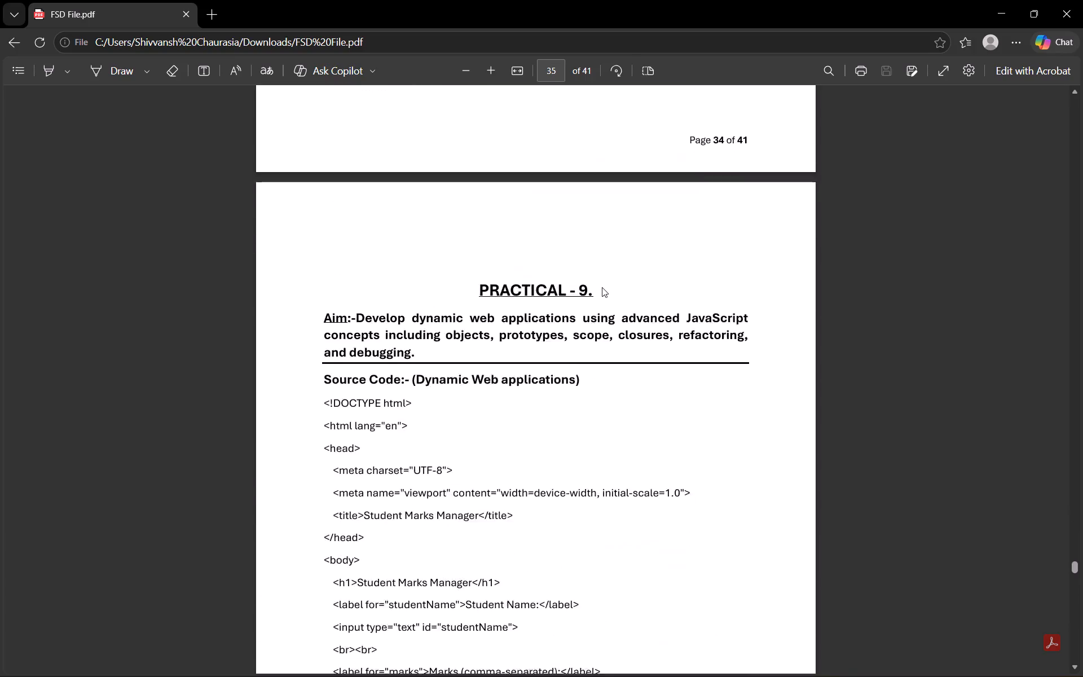
scroll(602, 287, "down", 5)
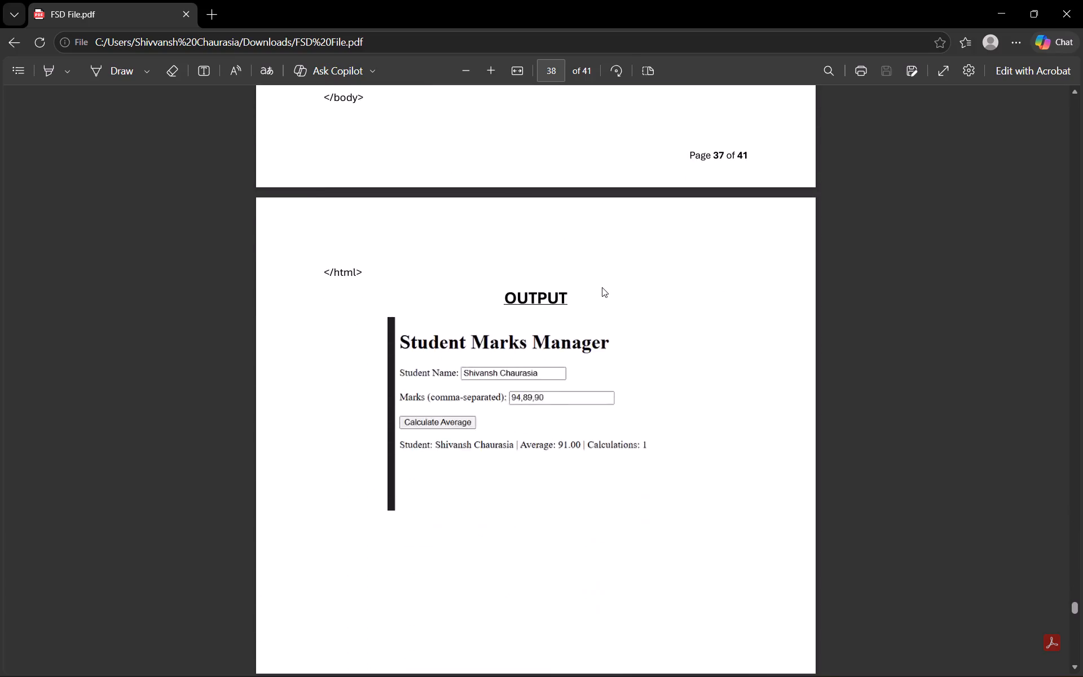
scroll(602, 287, "down", 5)
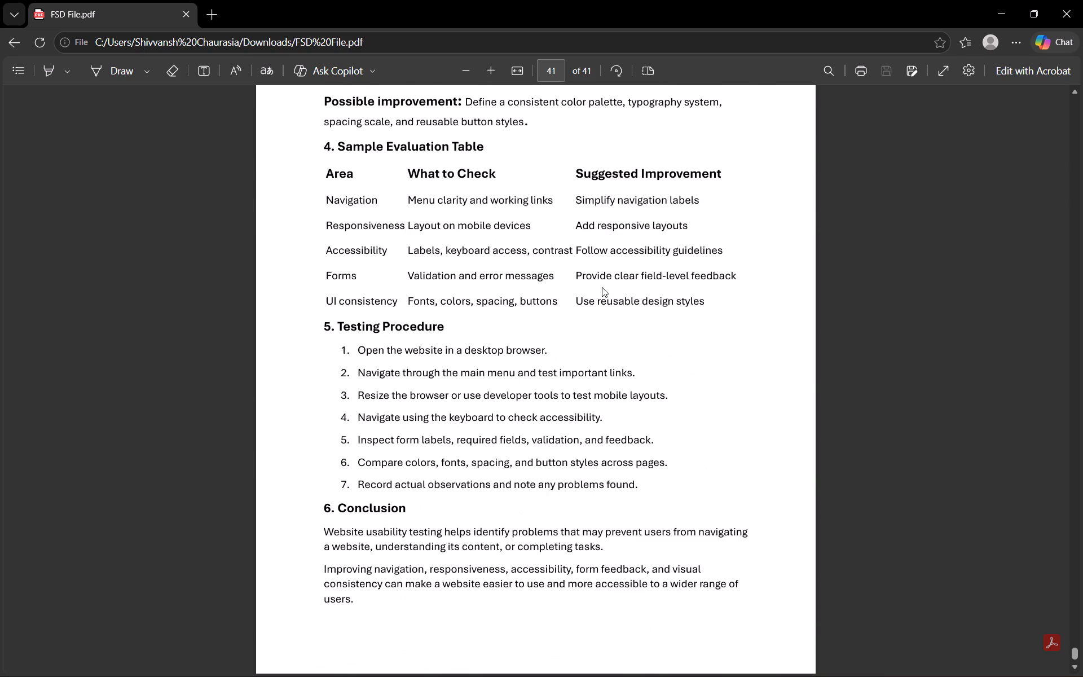
scroll(602, 287, "down", 1)
left_click(1082, 0)
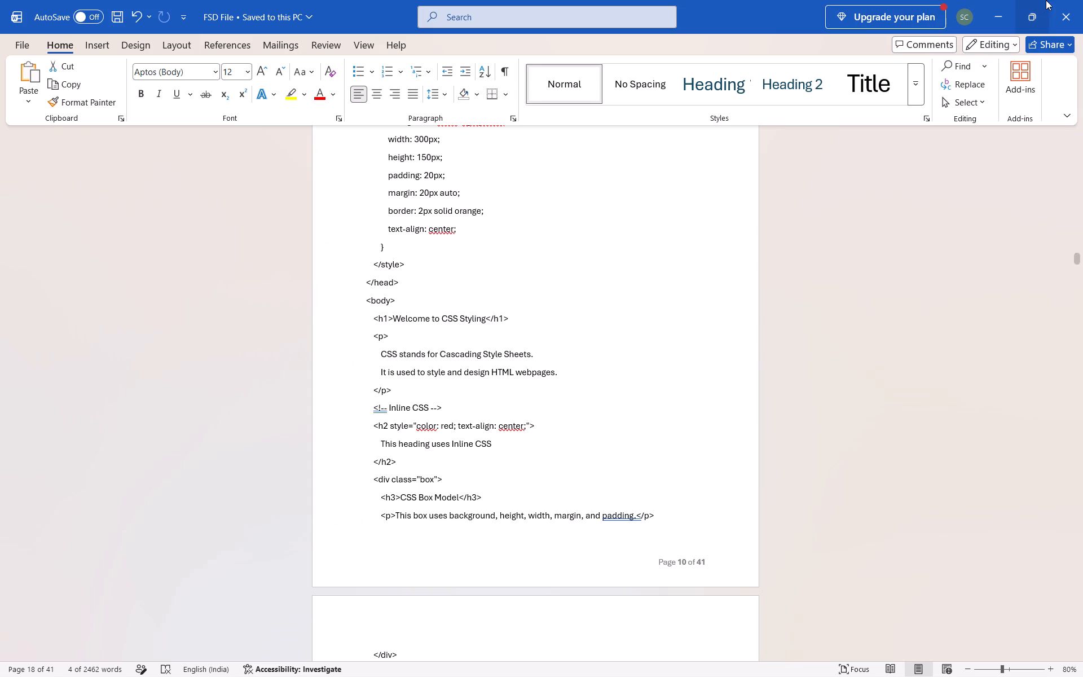
left_click(994, 16)
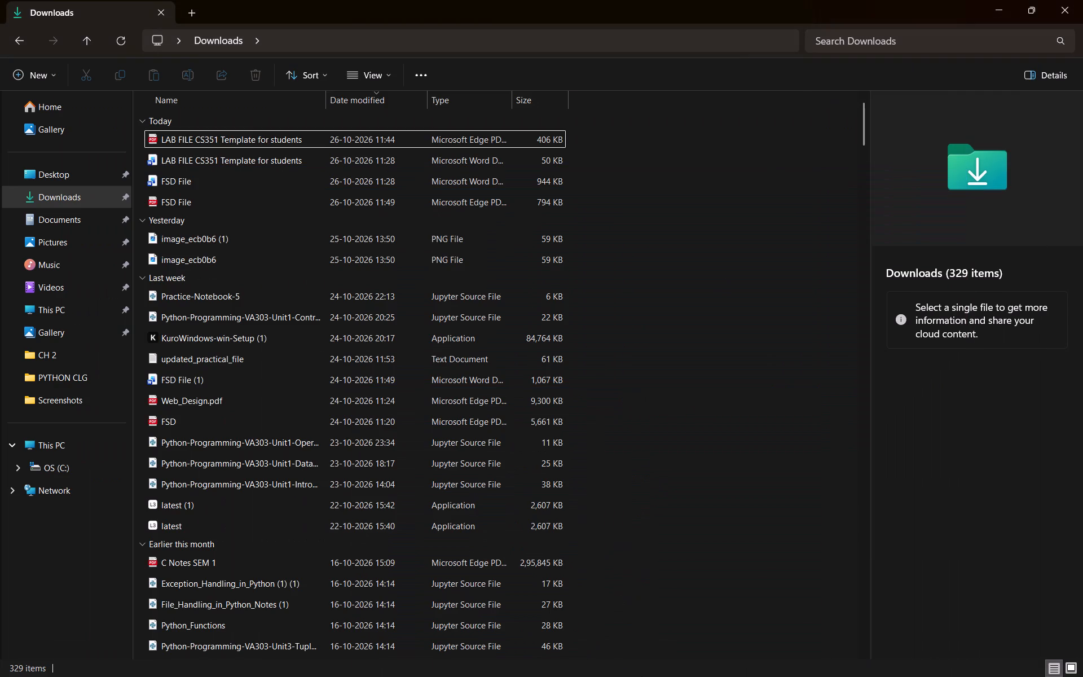
left_click(614, 661)
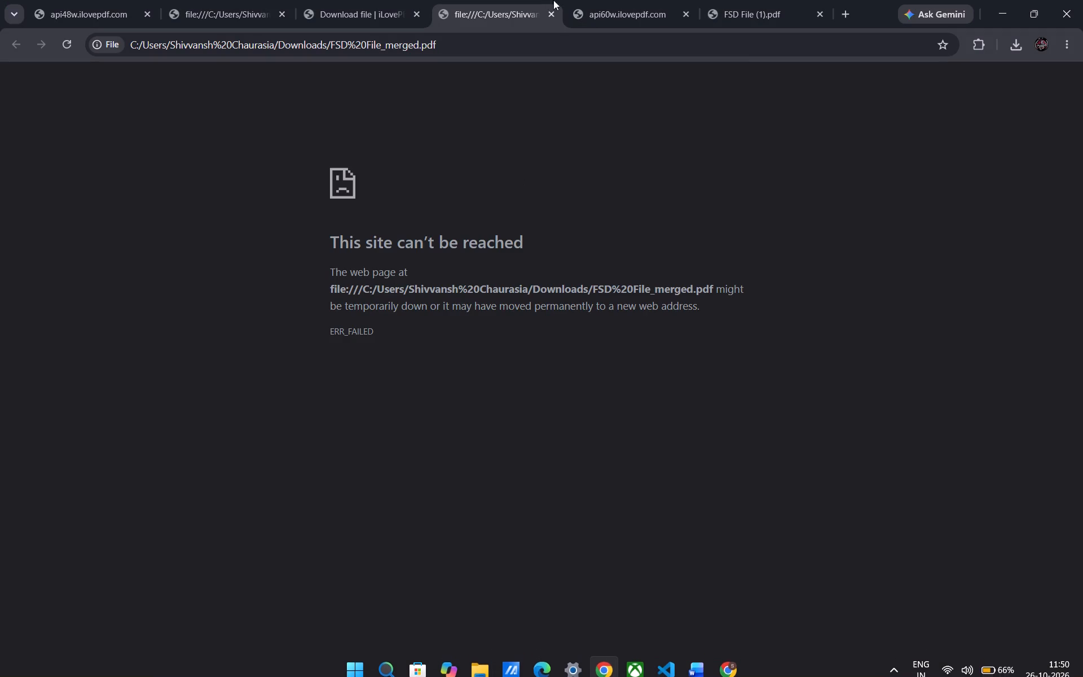
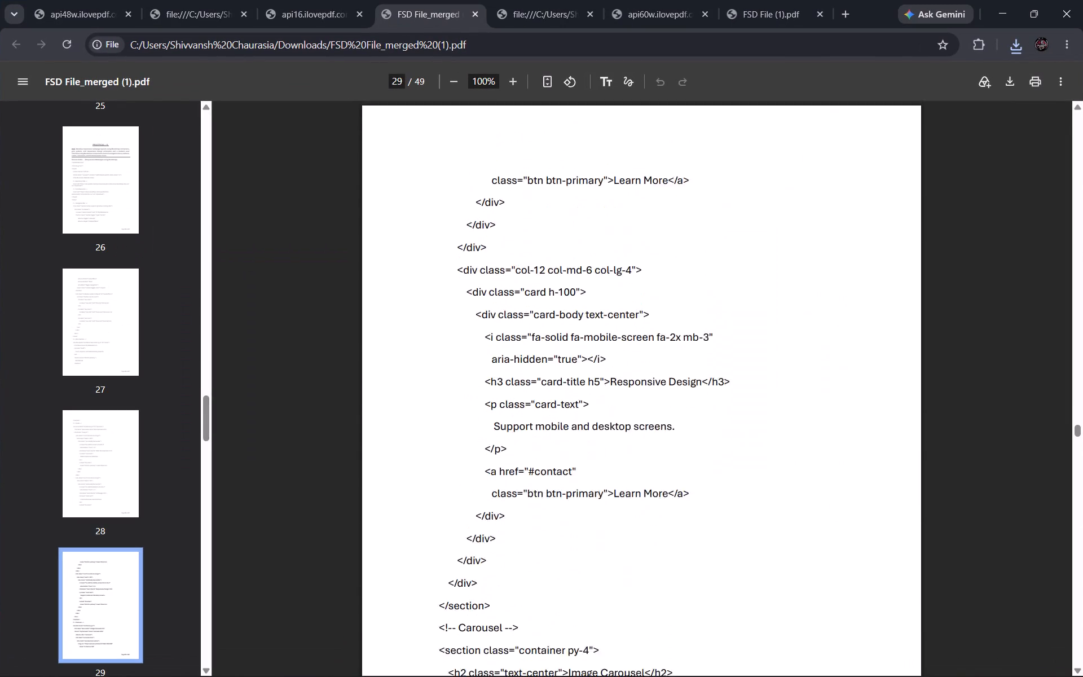
scroll(659, 220, "down", 5)
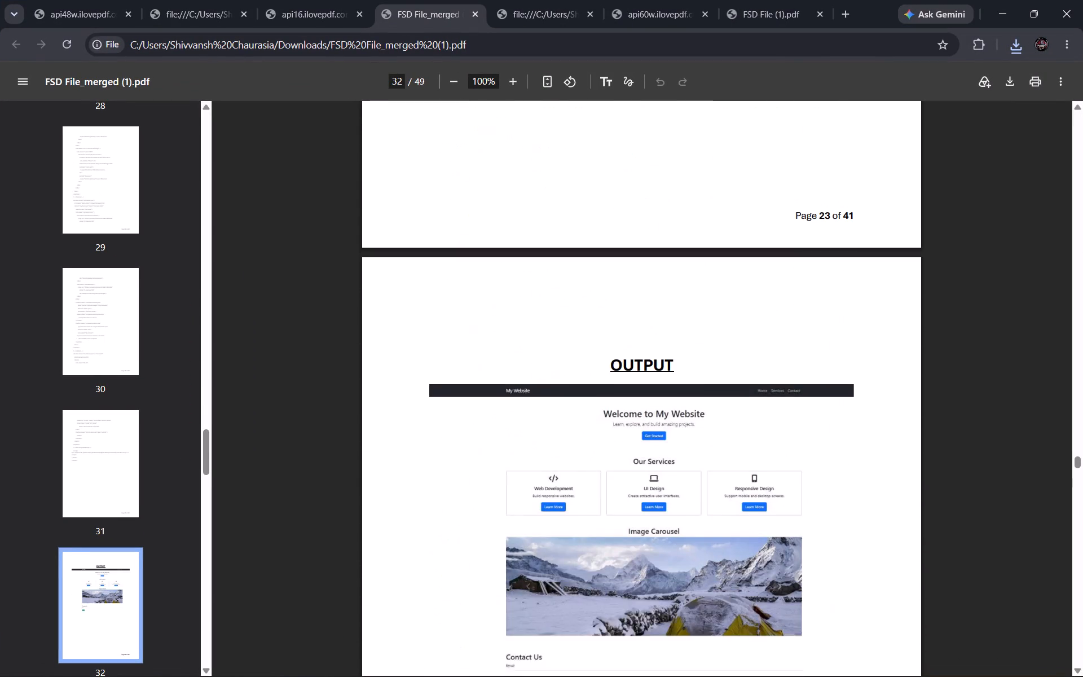
scroll(659, 220, "down", 6)
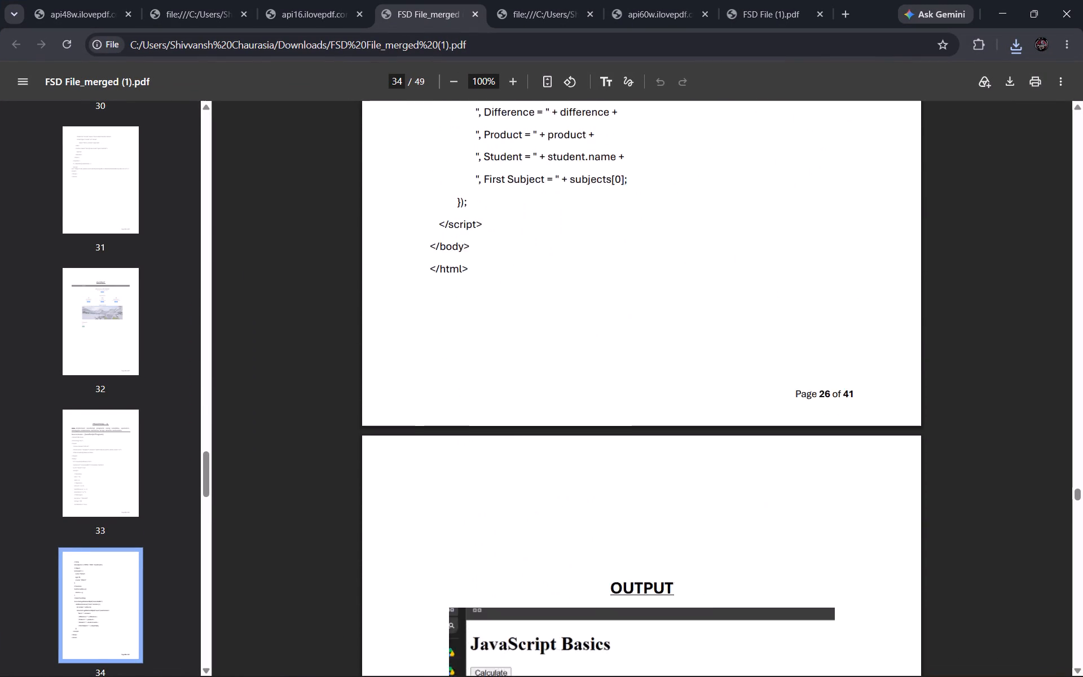
scroll(659, 220, "down", 3)
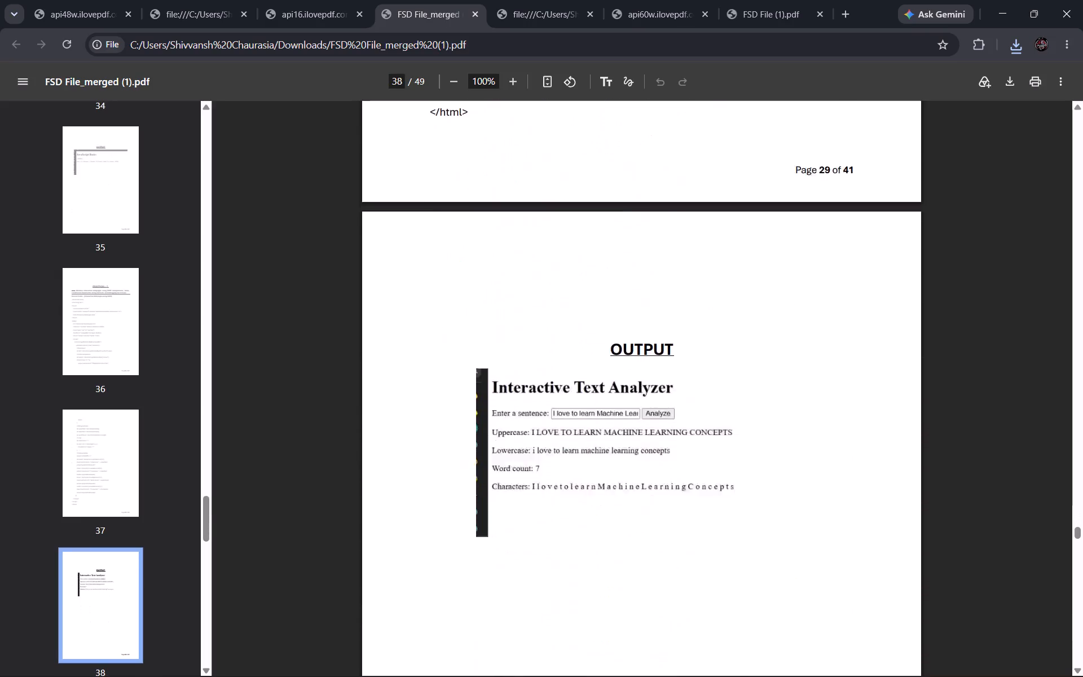
scroll(659, 220, "down", 5)
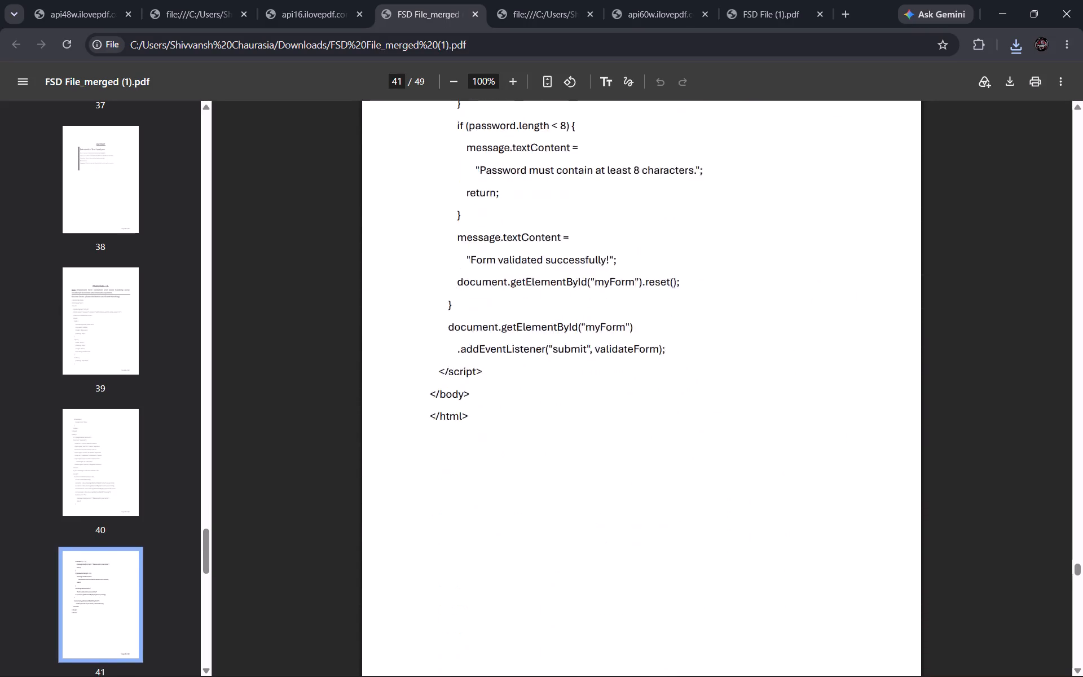
scroll(659, 220, "down", 6)
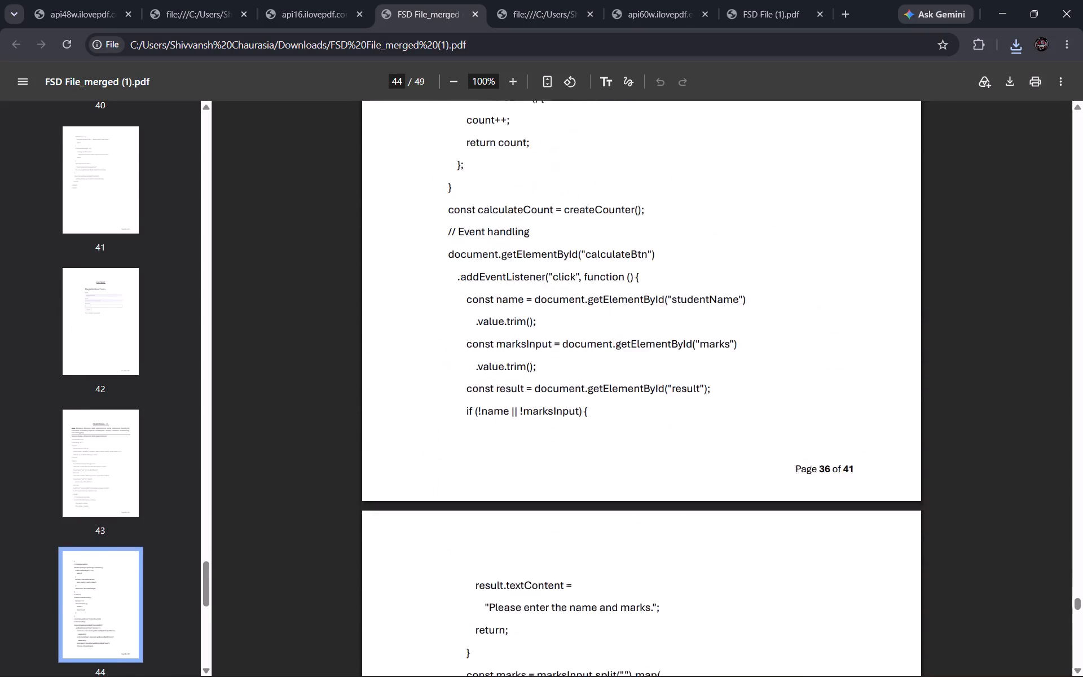
scroll(659, 220, "down", 2)
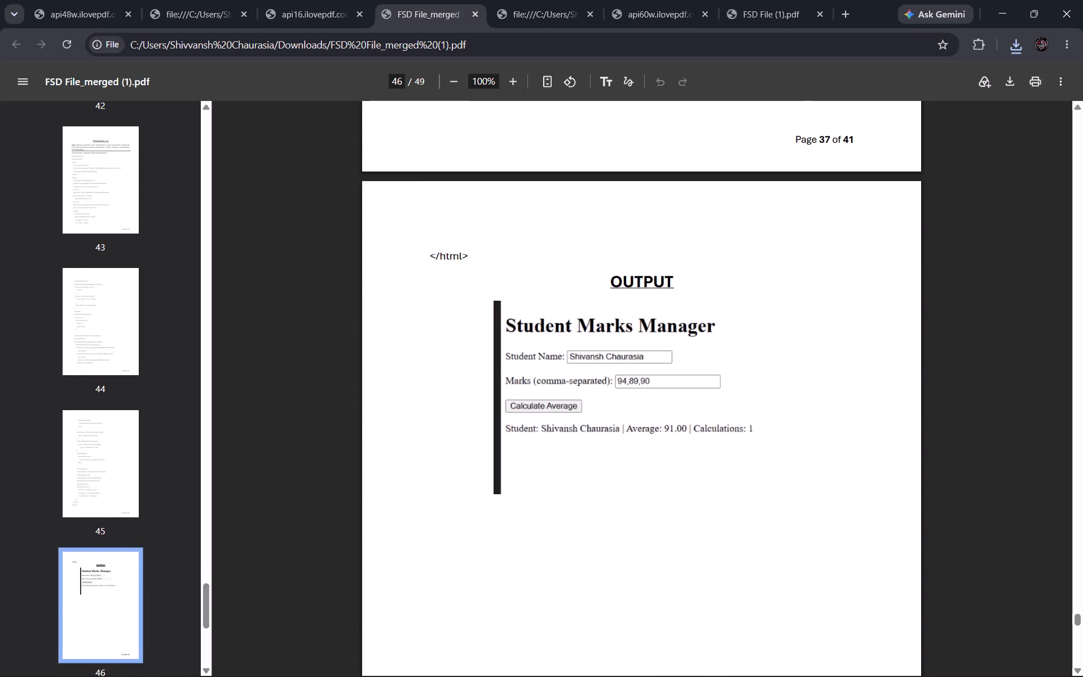
Check the closing </html> line above the Student Marks Manager output and look through the Practical 10 usability report that follows.
scroll(602, 262, "up", 2)
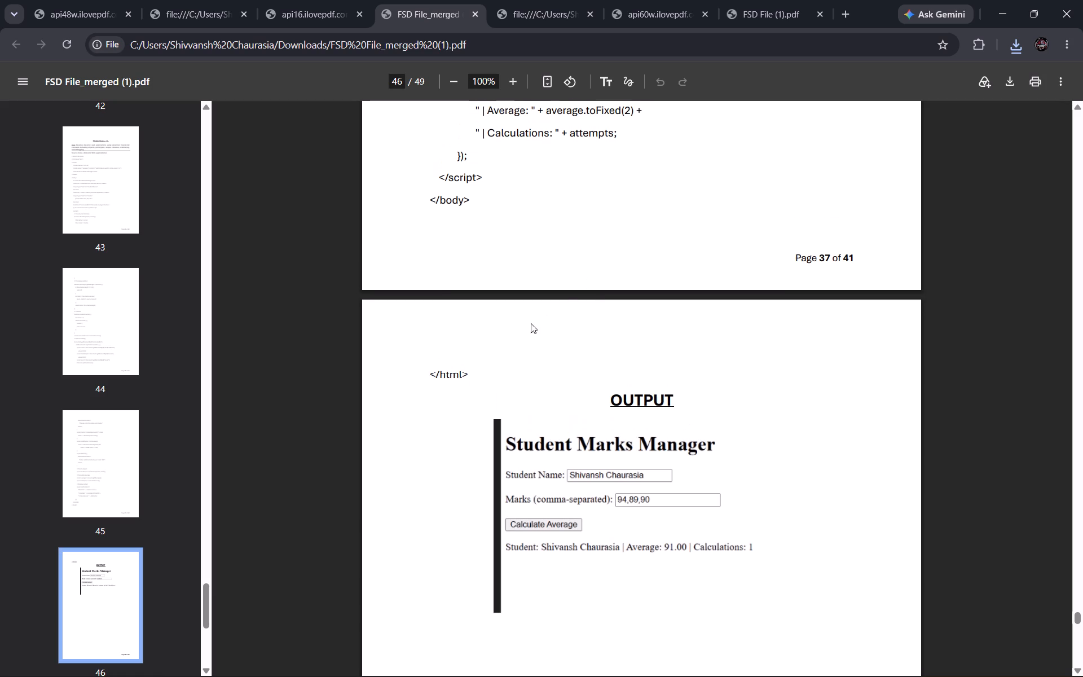
left_click(470, 374)
left_click_drag(470, 374, 424, 383)
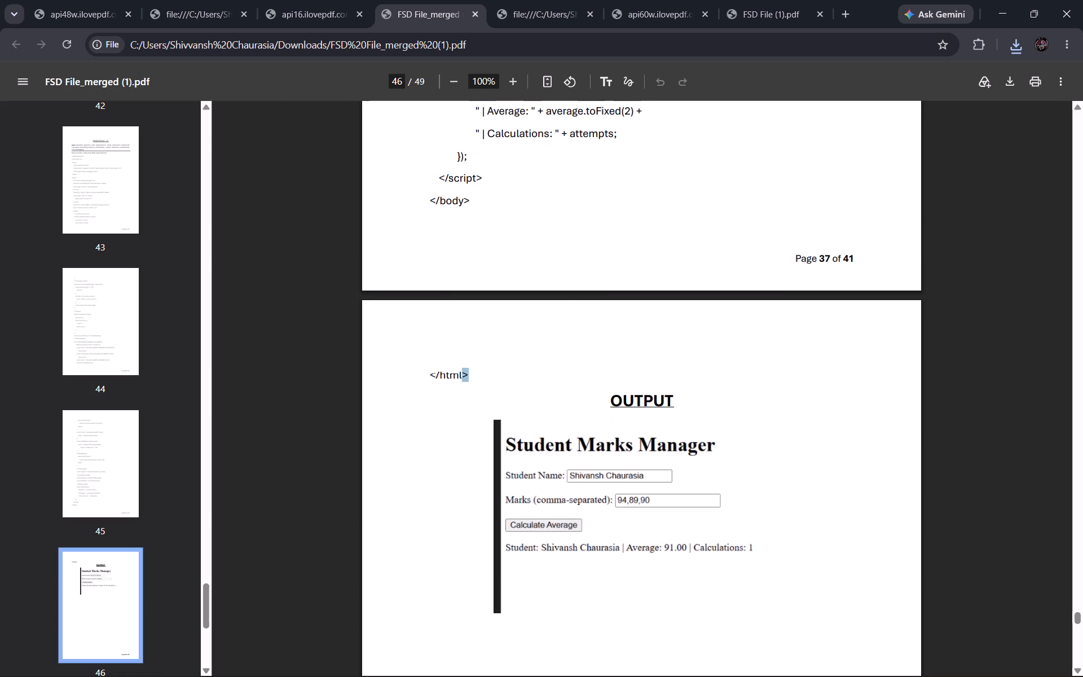
left_click_drag(424, 383, 463, 381)
left_click(463, 381)
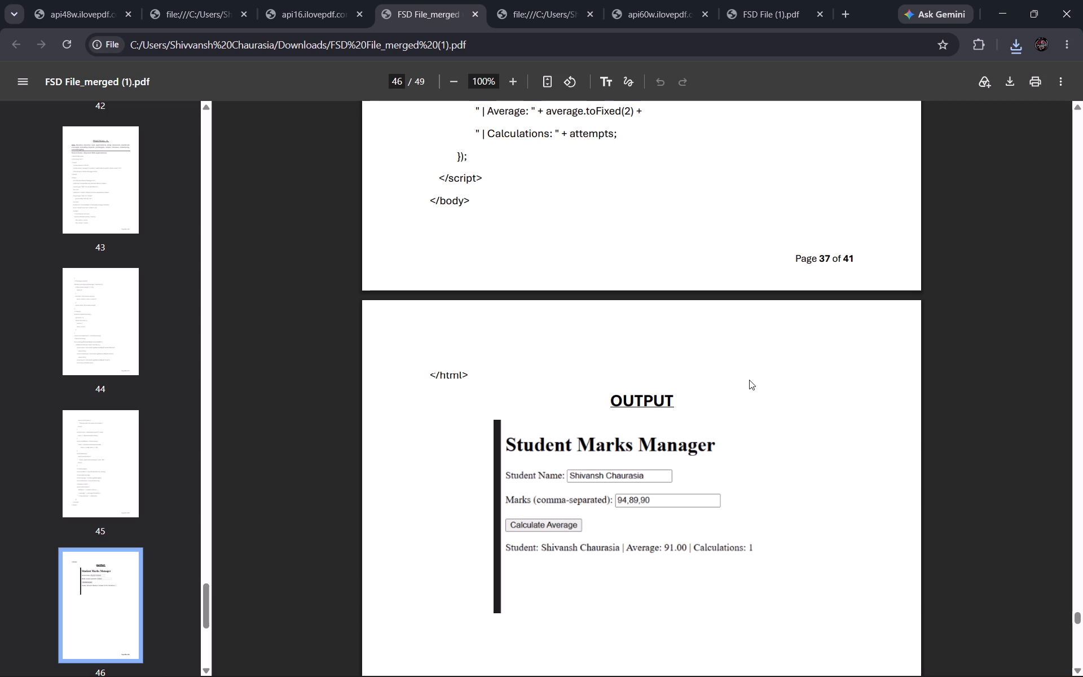
scroll(749, 380, "down", 3)
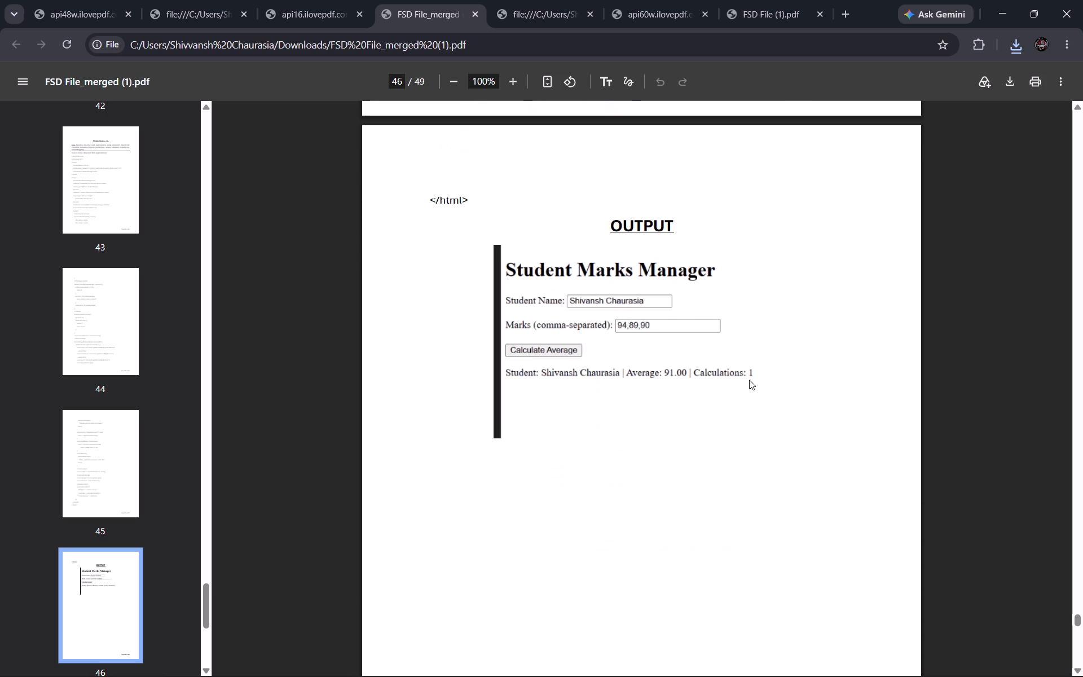
scroll(749, 380, "down", 10)
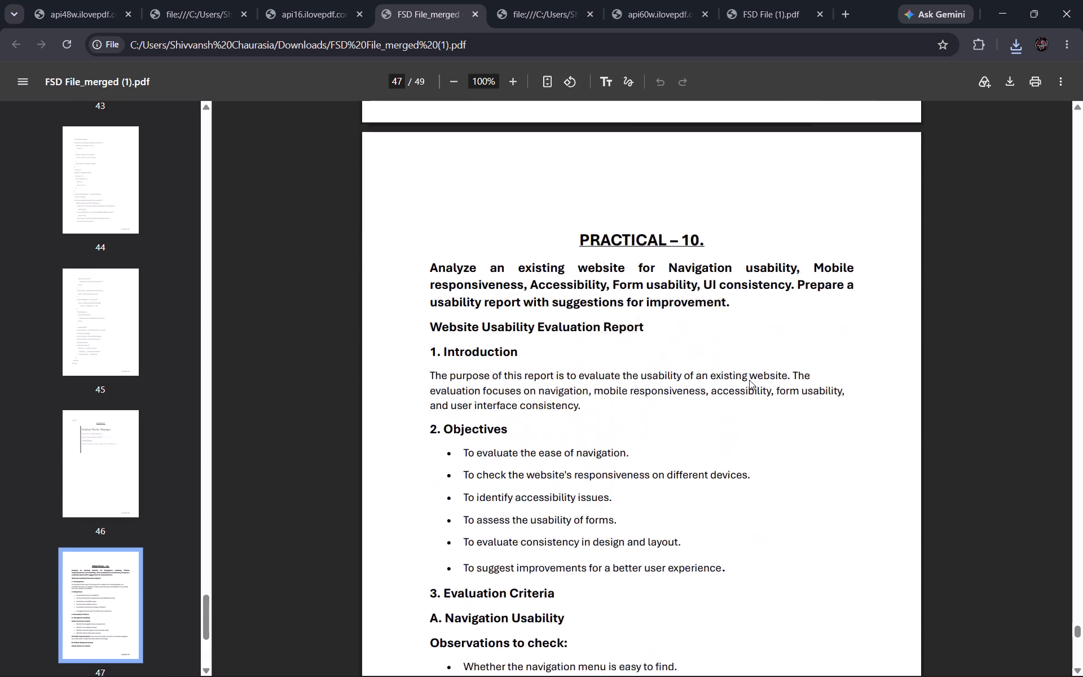
scroll(749, 380, "down", 9)
scroll(749, 380, "up", 1)
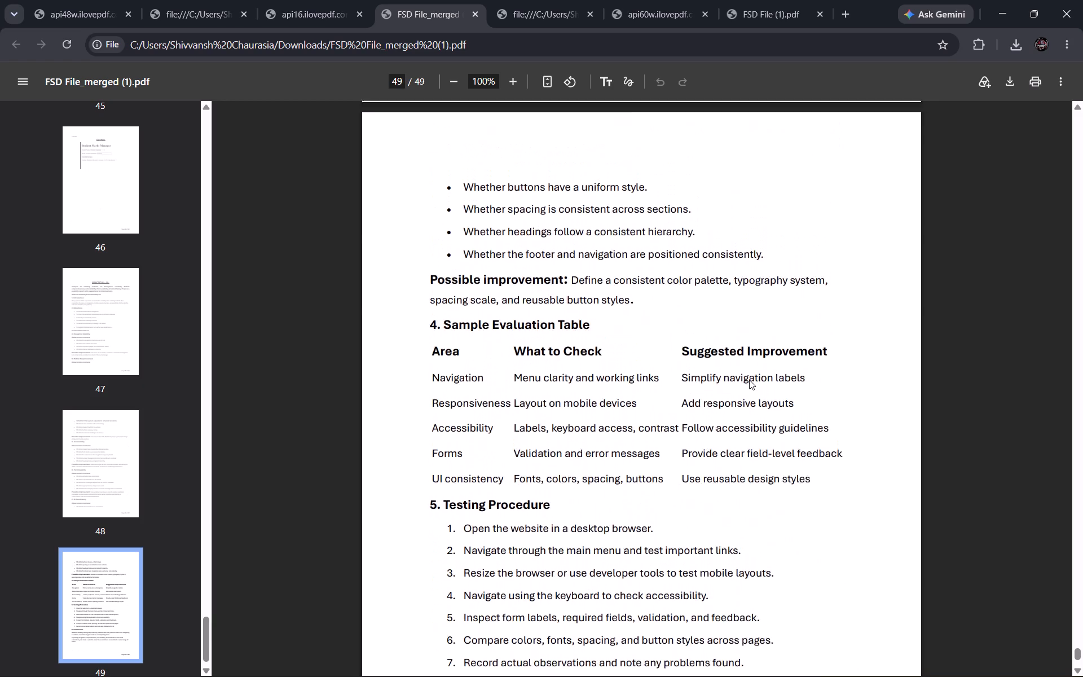
scroll(749, 380, "up", 4)
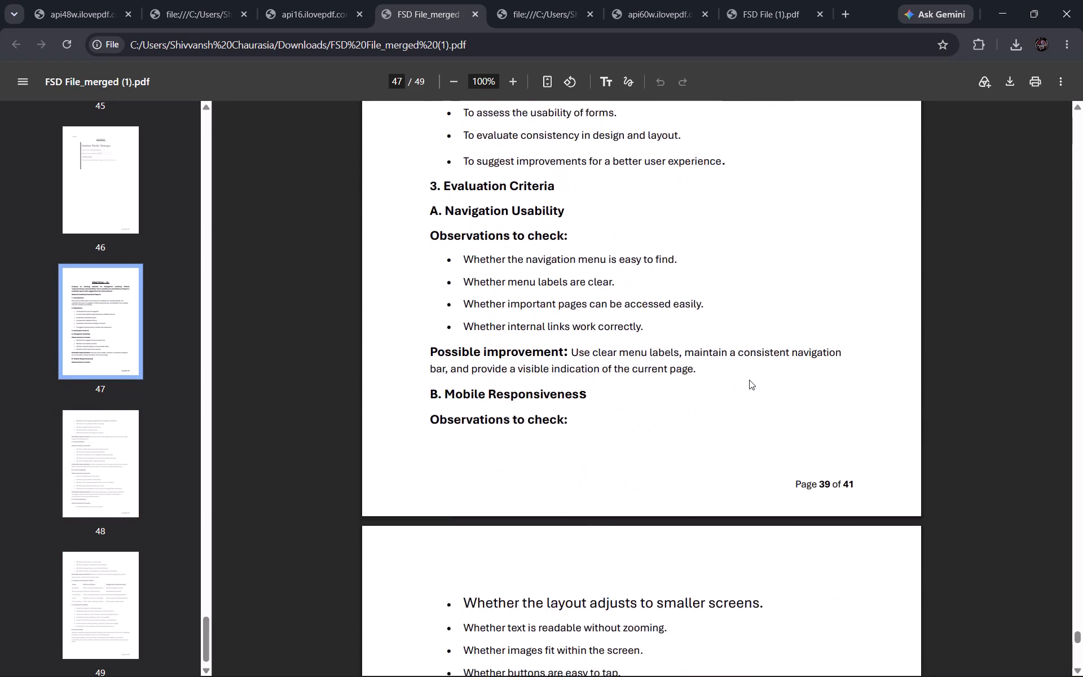
scroll(749, 380, "up", 7)
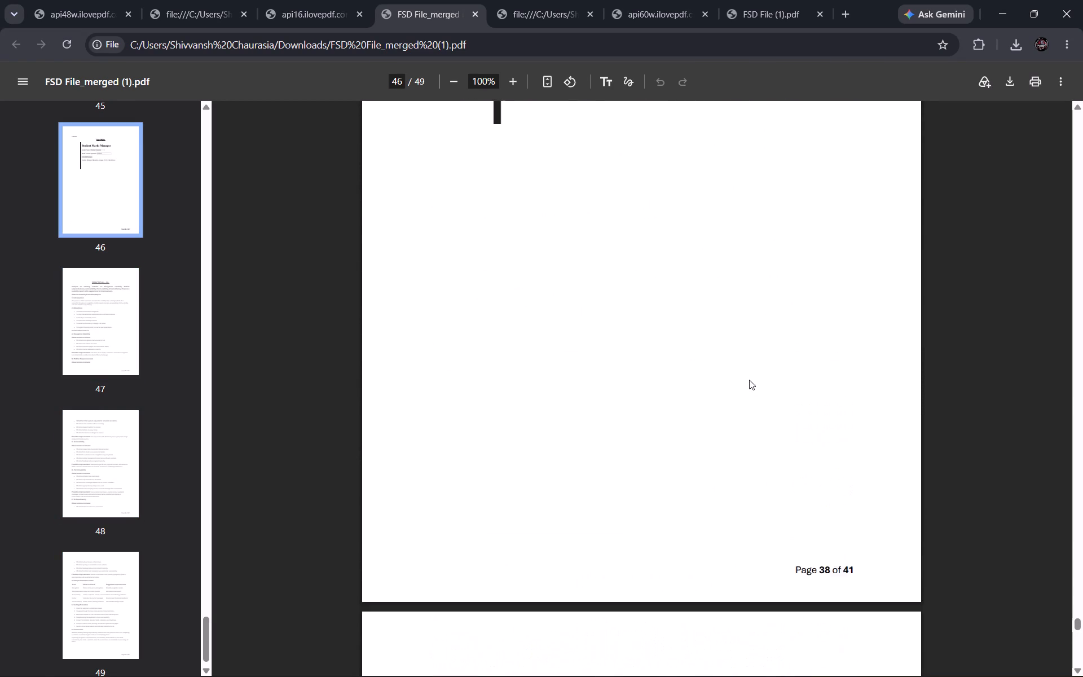
scroll(749, 380, "up", 3)
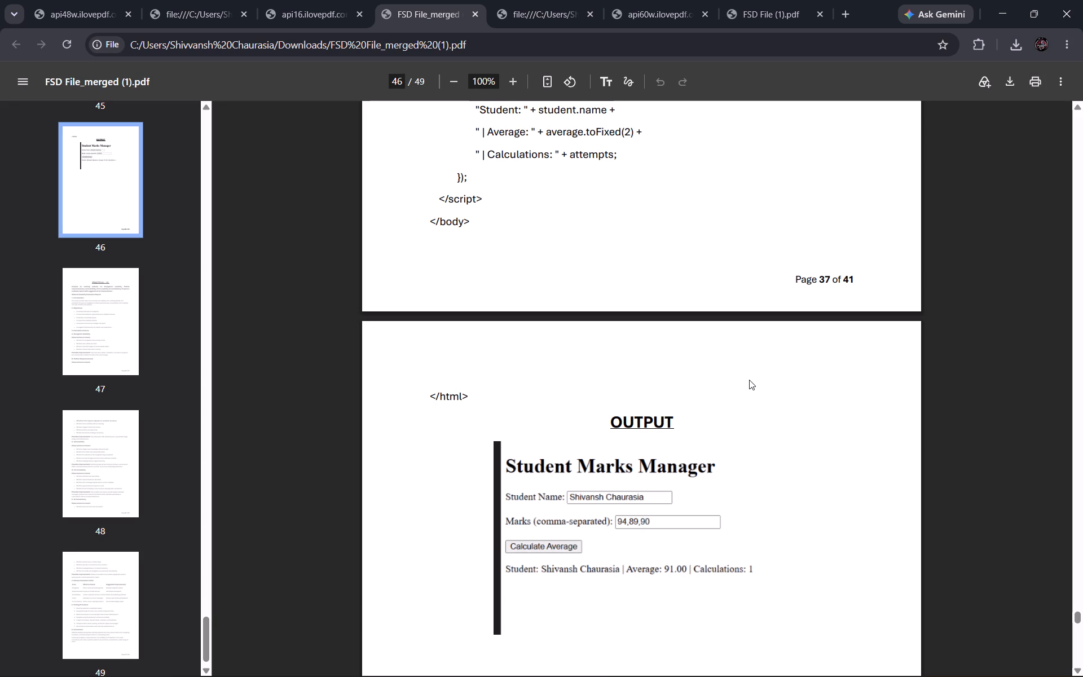
left_click_drag(466, 398, 402, 405)
left_click(511, 406)
Review the merged PDF backwards from the Student Marks Manager source code to the Responsive Website output page.
scroll(511, 406, "up", 3)
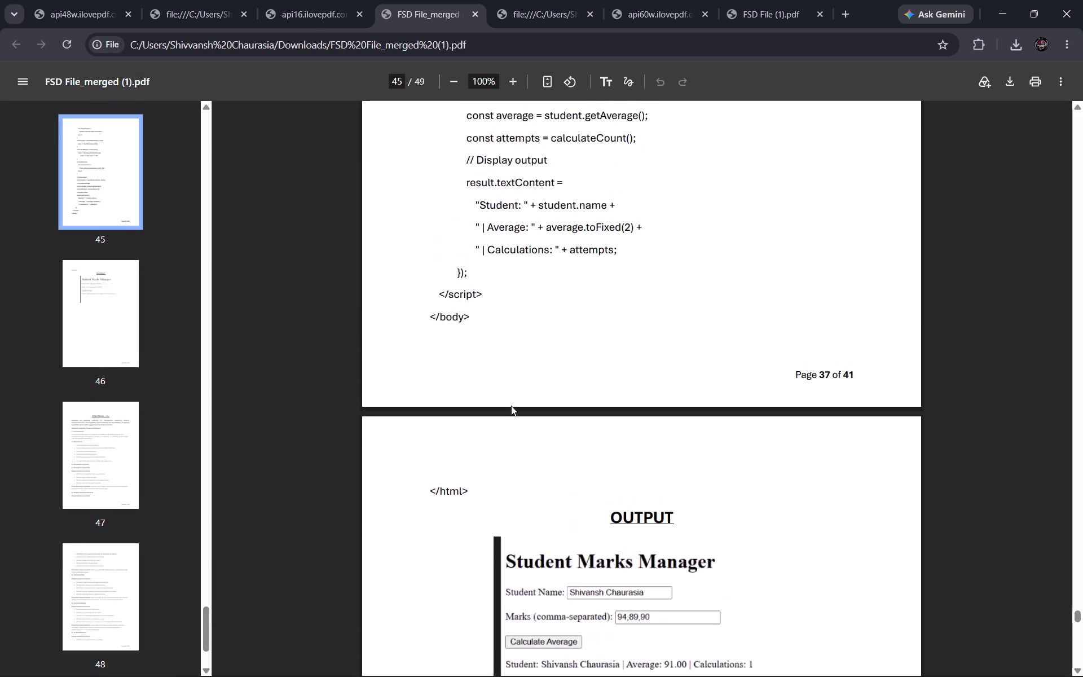
scroll(511, 406, "up", 12)
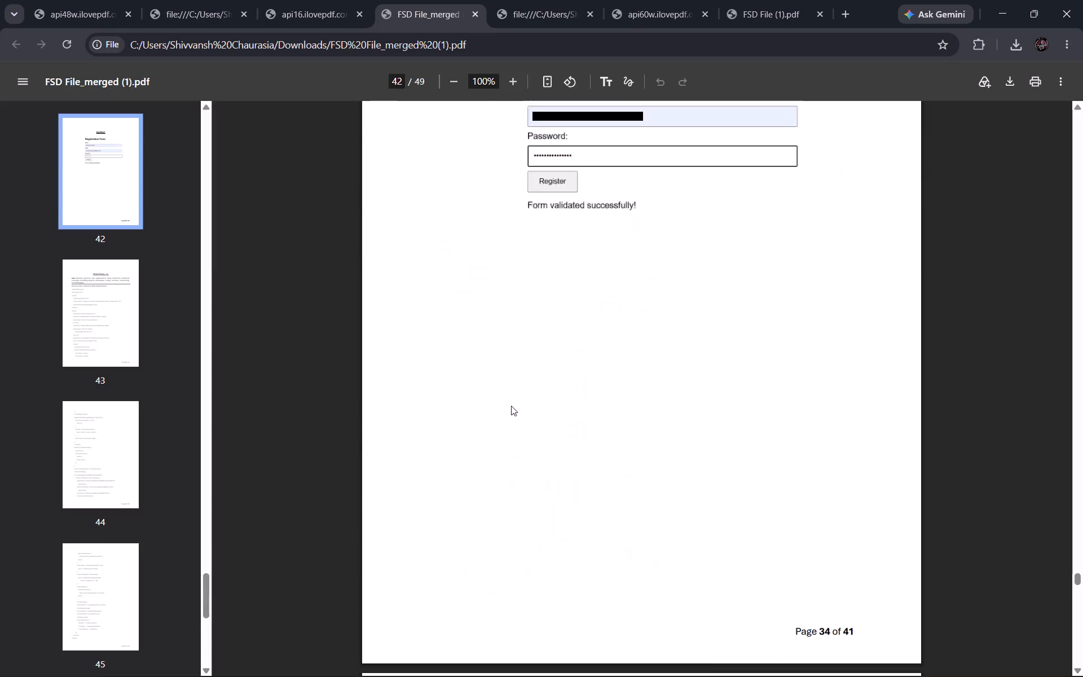
scroll(511, 406, "up", 7)
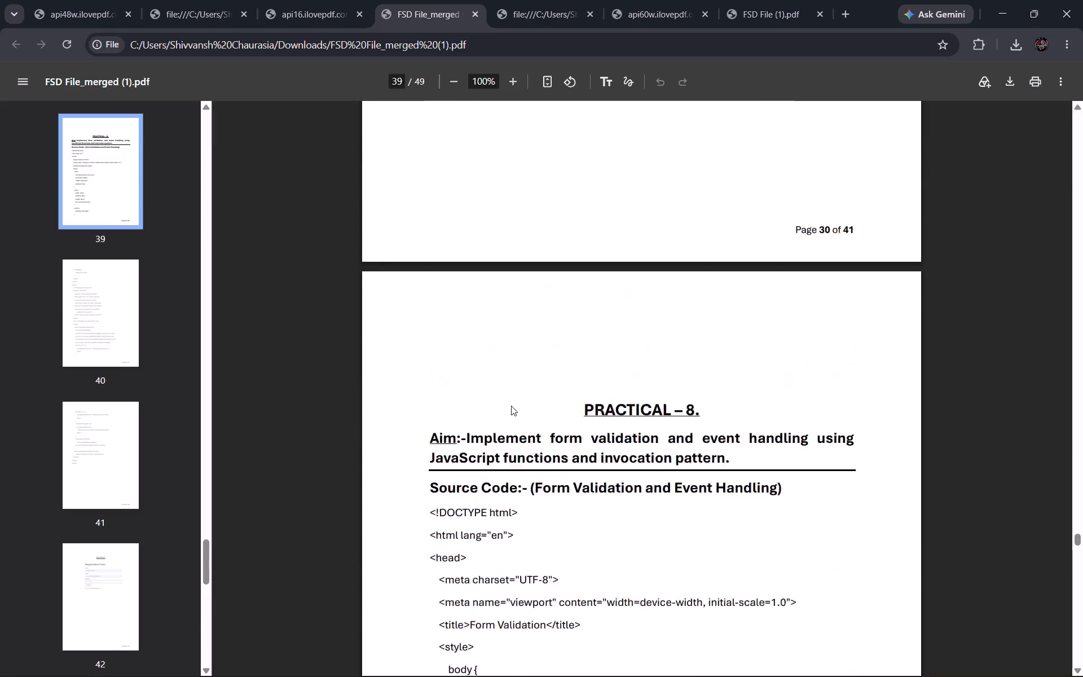
scroll(511, 406, "up", 6)
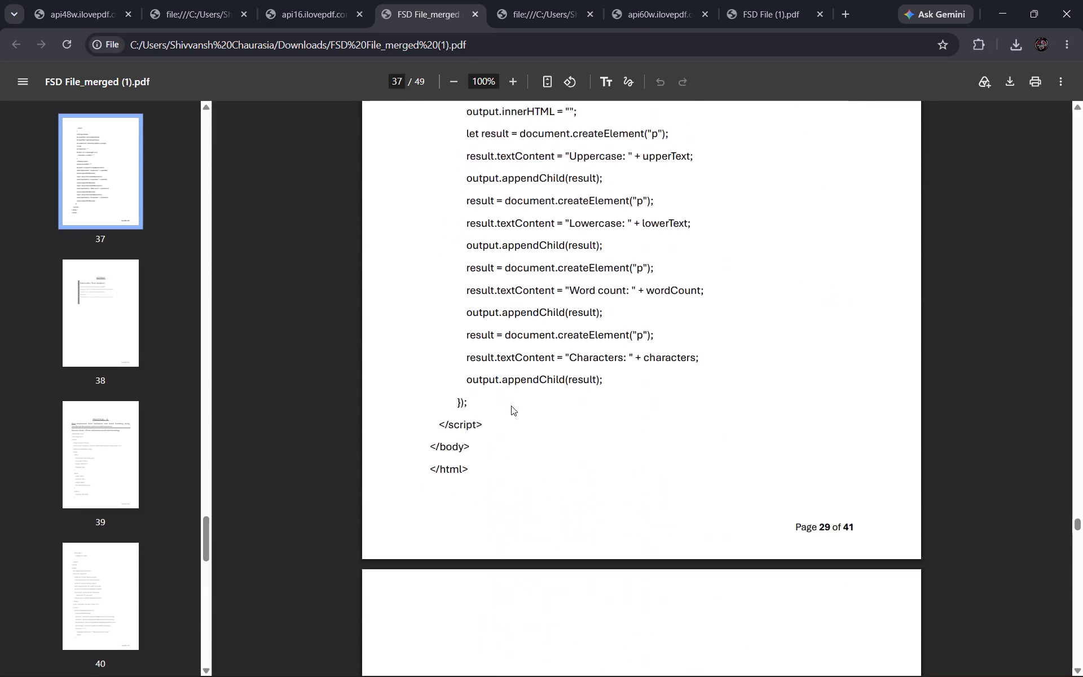
scroll(511, 406, "up", 4)
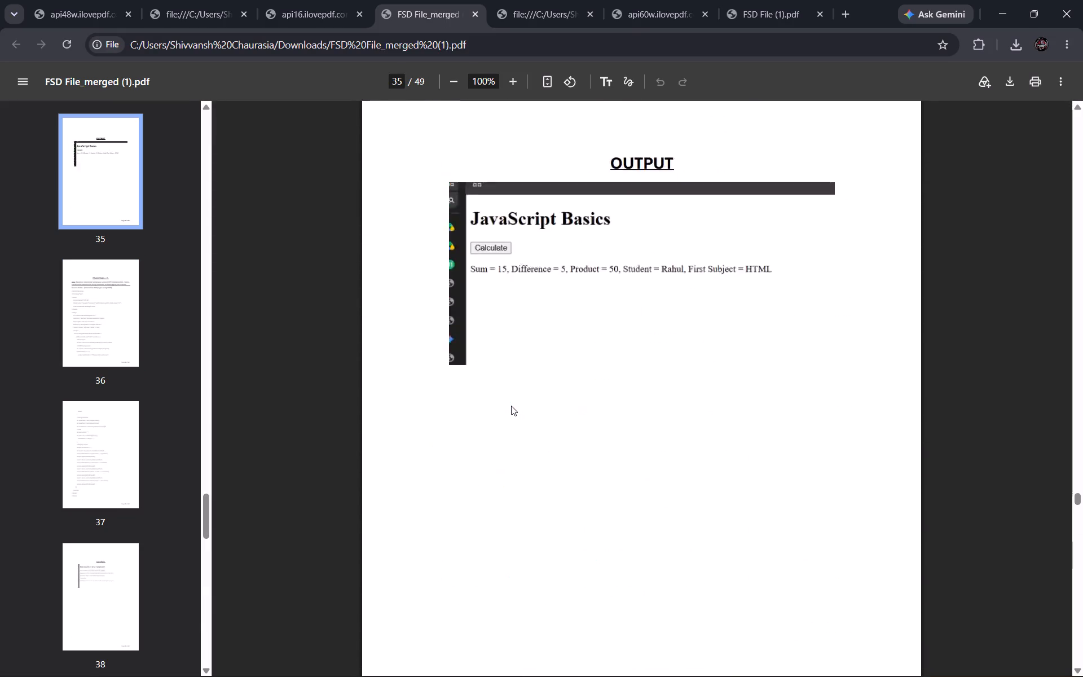
scroll(511, 406, "up", 5)
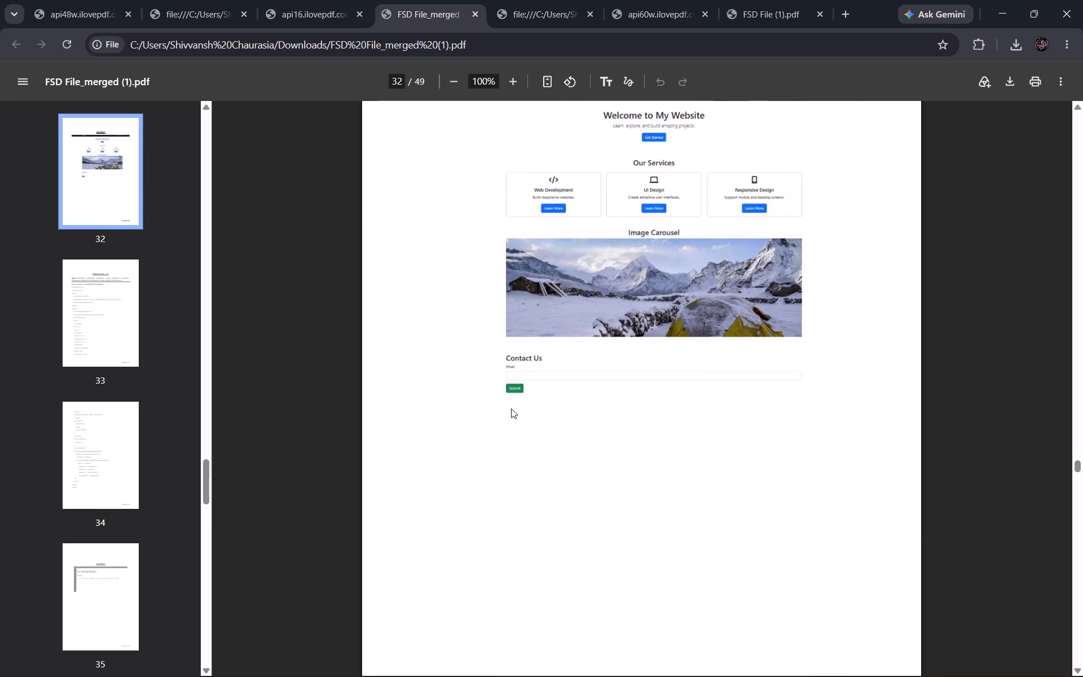
scroll(511, 408, "up", 3)
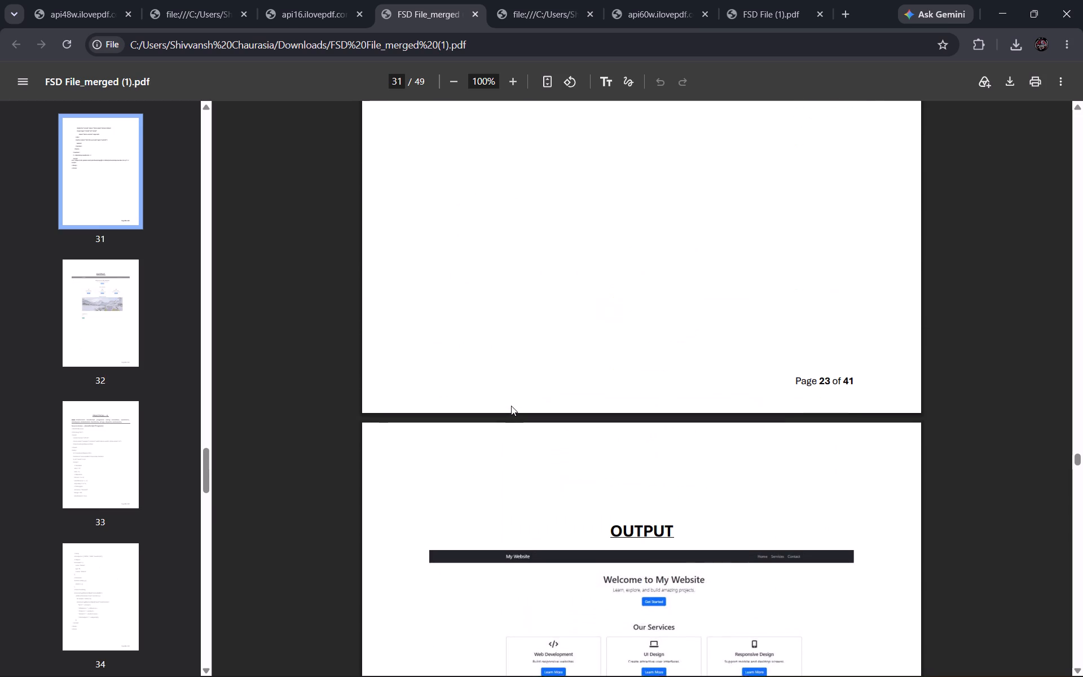
scroll(511, 406, "up", 2)
scroll(511, 406, "down", 2)
scroll(511, 406, "up", 3)
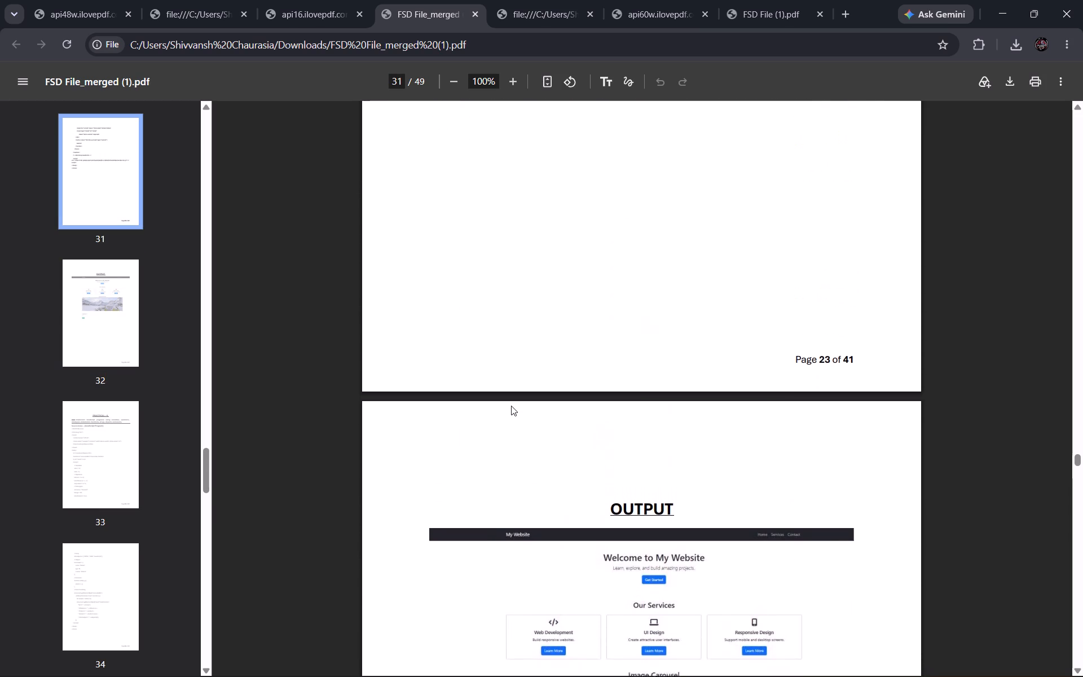
scroll(511, 406, "up", 4)
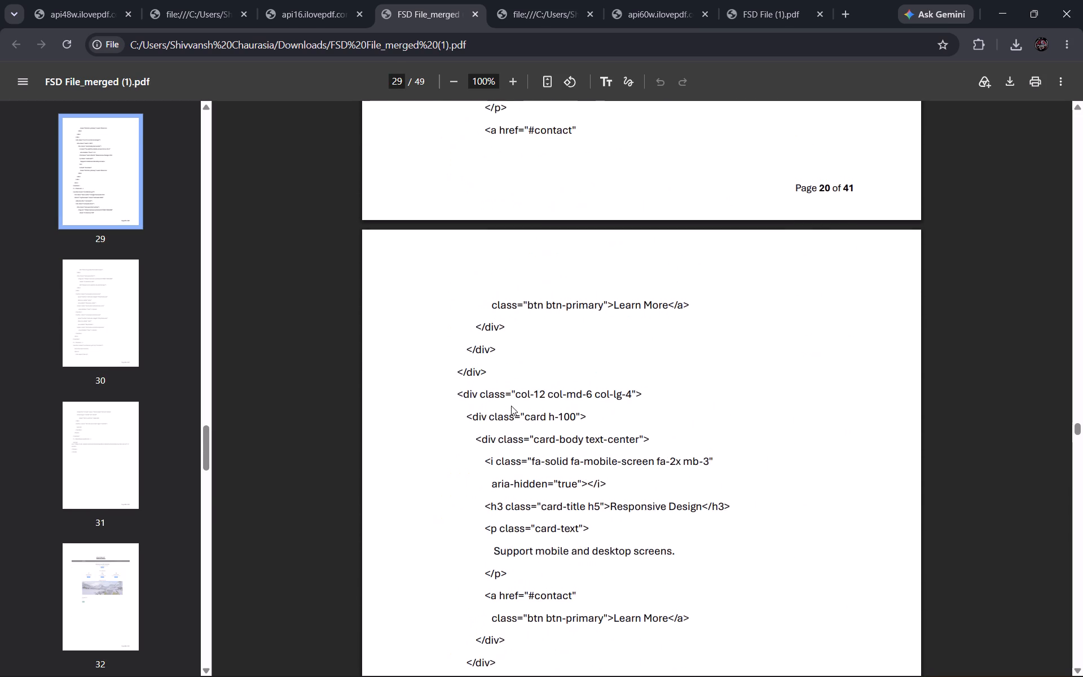
scroll(511, 406, "up", 5)
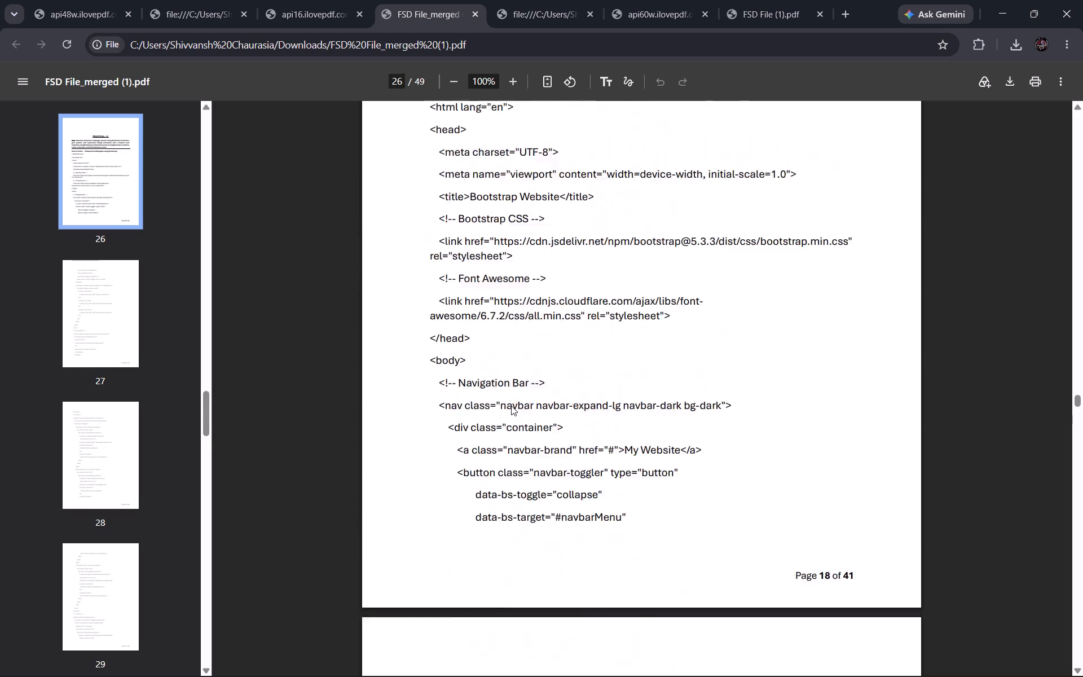
scroll(511, 406, "up", 3)
scroll(510, 476, "up", 2)
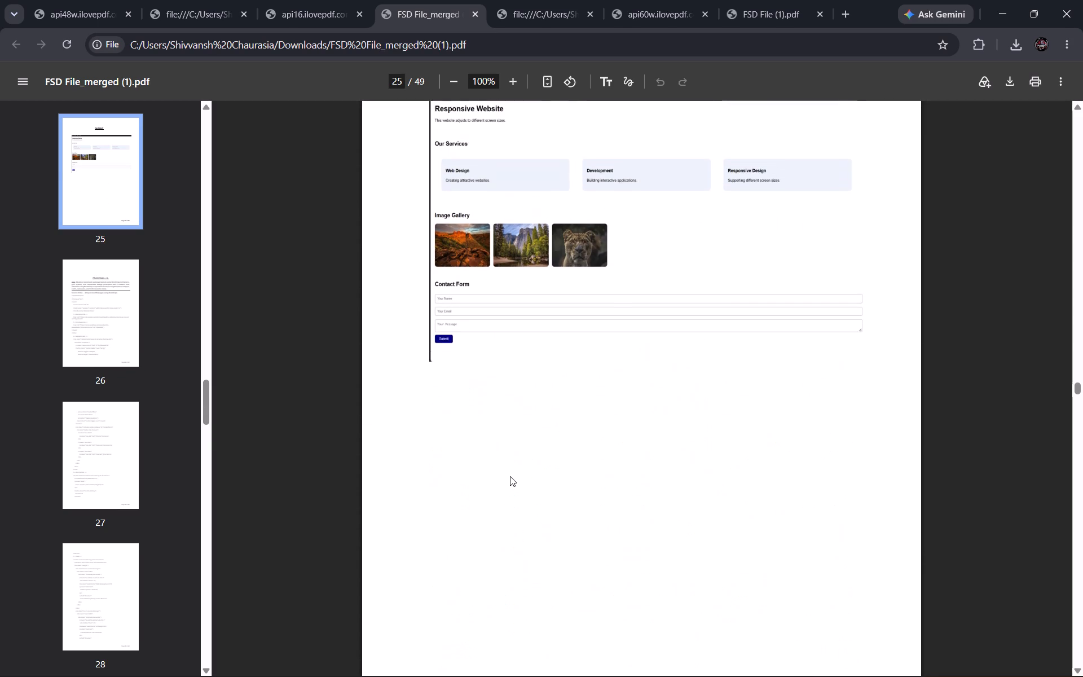
Review the merged PDF backwards from the Responsive Website source code to the CS351 lab file cover page and its submission details.
scroll(510, 476, "up", 6)
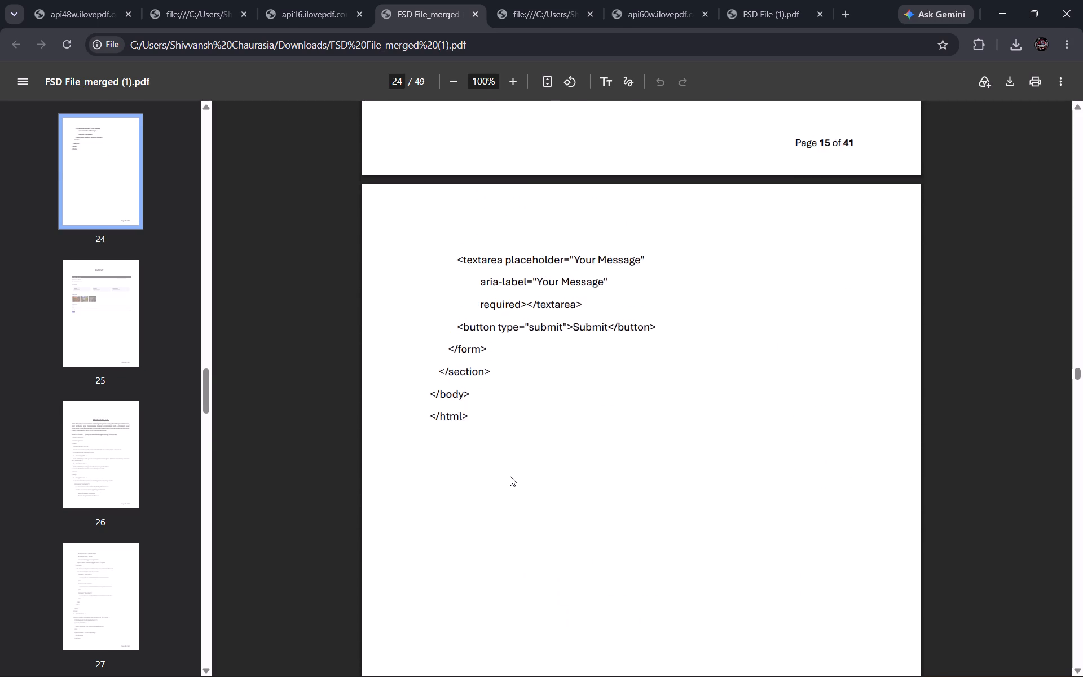
scroll(510, 476, "up", 11)
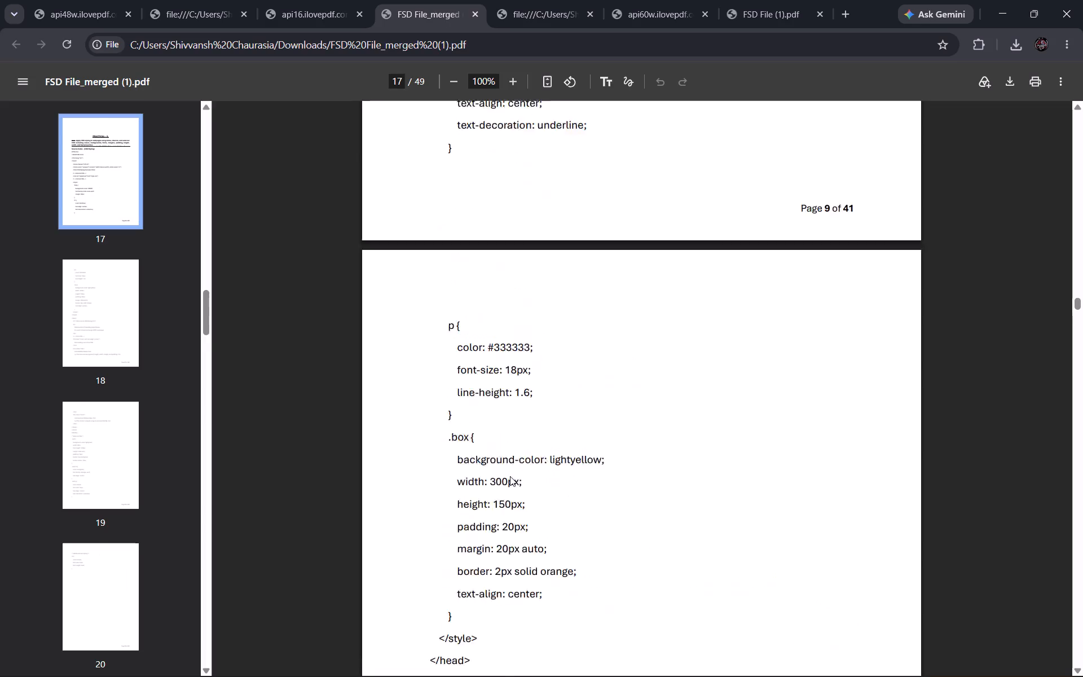
scroll(510, 476, "up", 7)
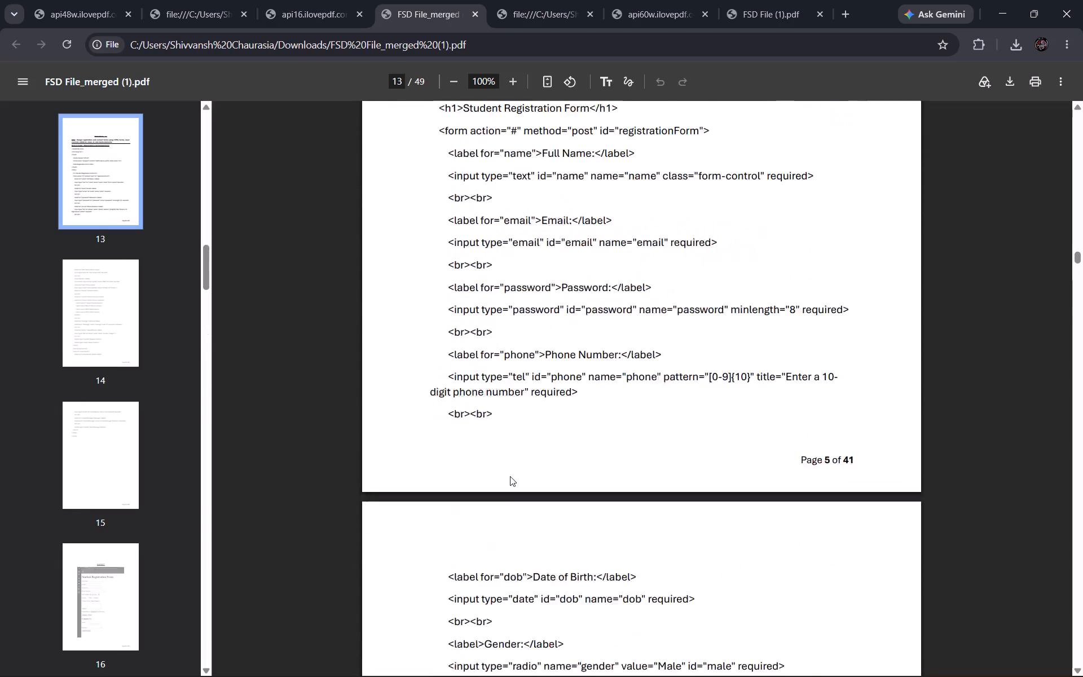
scroll(510, 476, "up", 2)
scroll(510, 476, "down", 8)
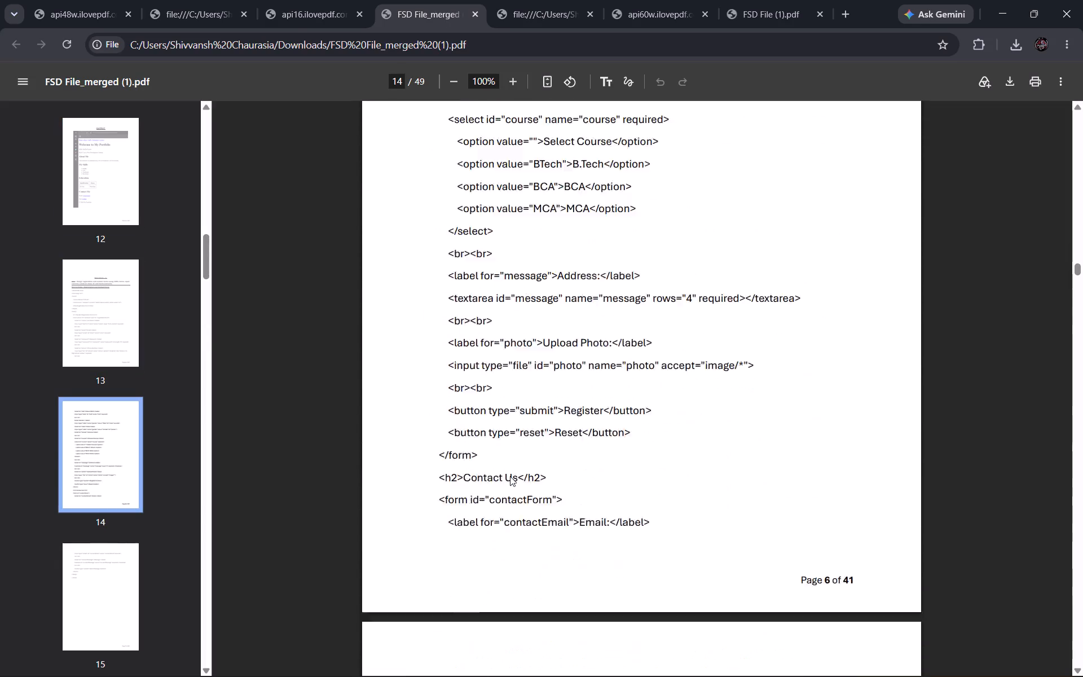
scroll(510, 476, "down", 1)
scroll(510, 476, "up", 10)
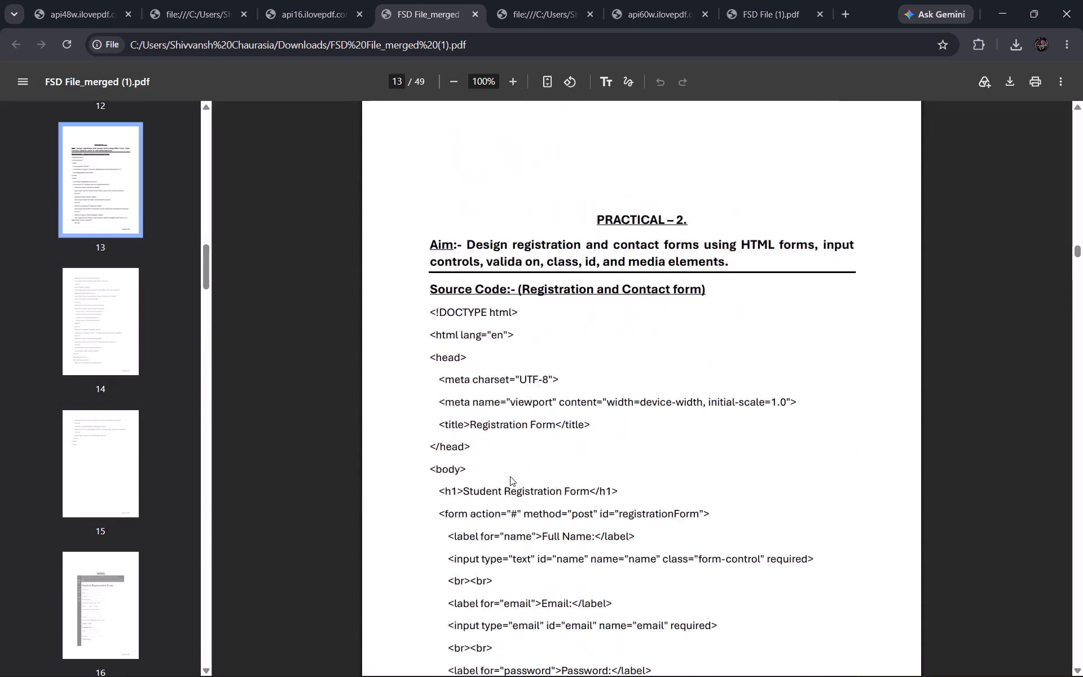
scroll(510, 476, "up", 5)
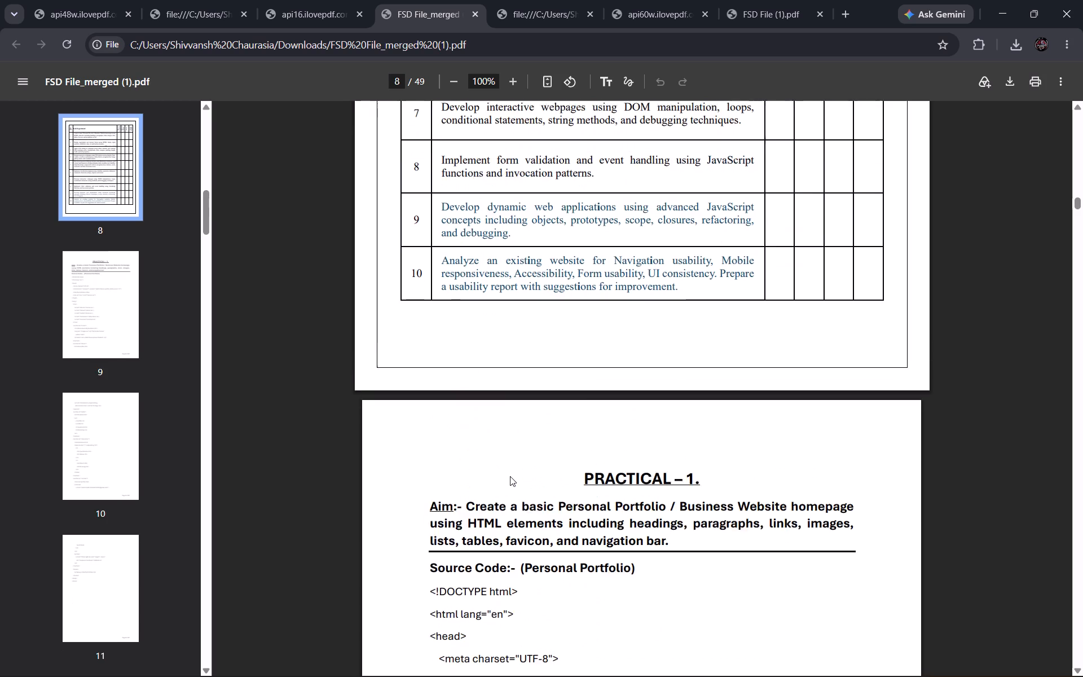
scroll(510, 476, "up", 13)
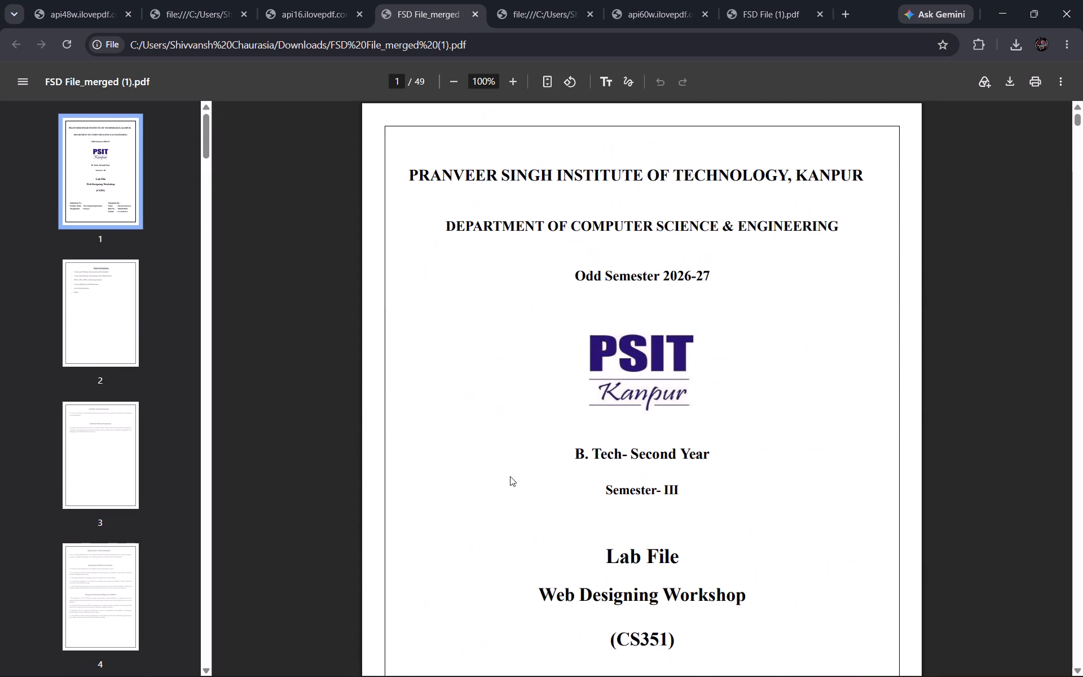
scroll(510, 476, "down", 2)
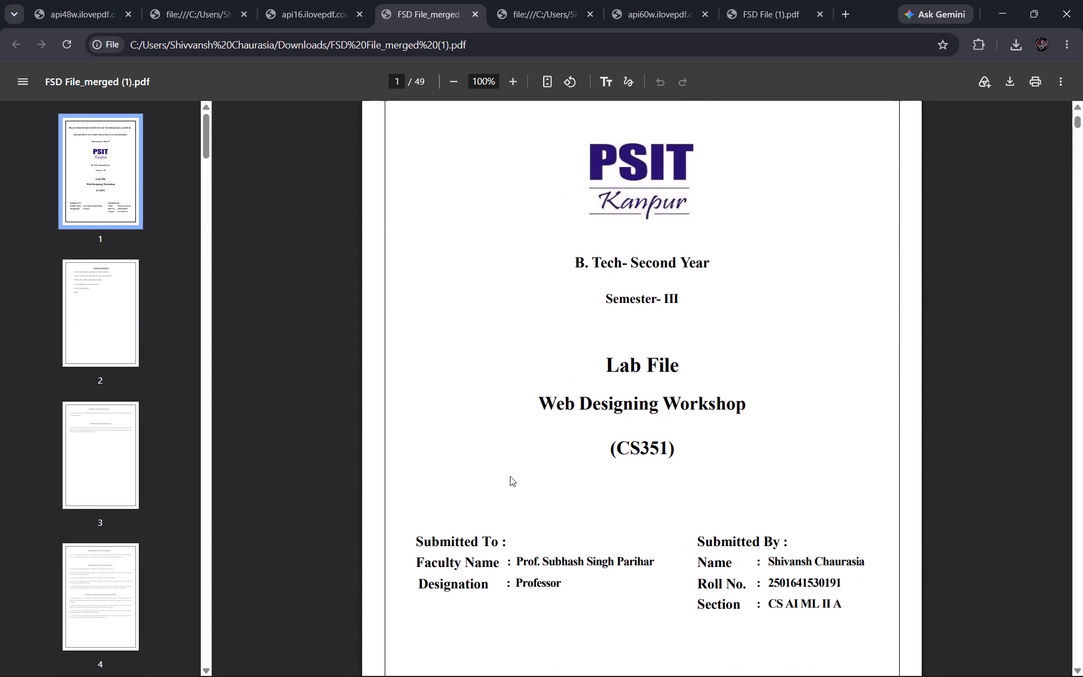